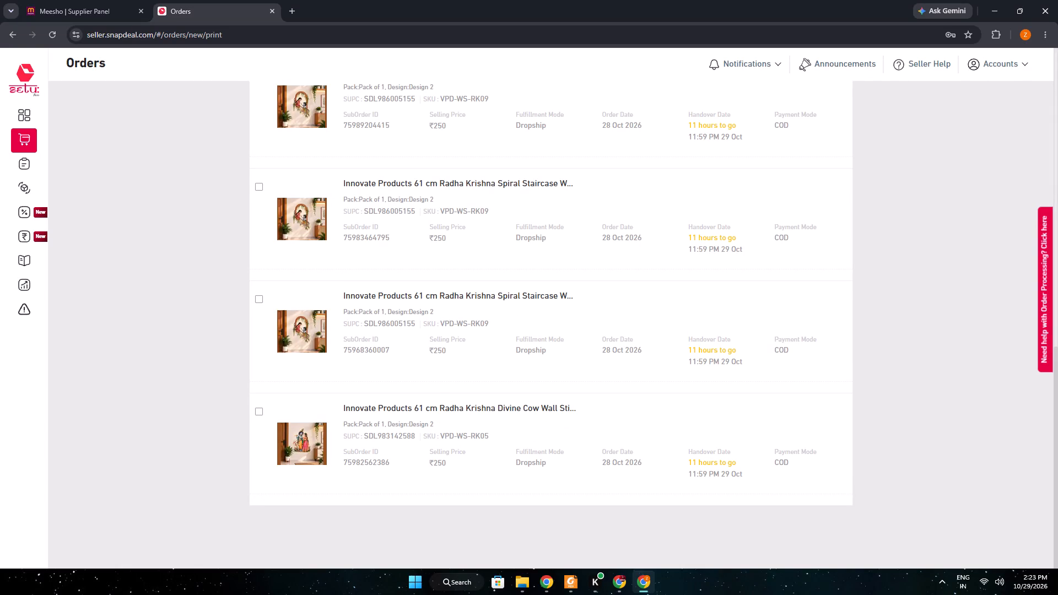
Reopen the Snapdeal orders page by way of the seller dashboard.
double_click(53, 116)
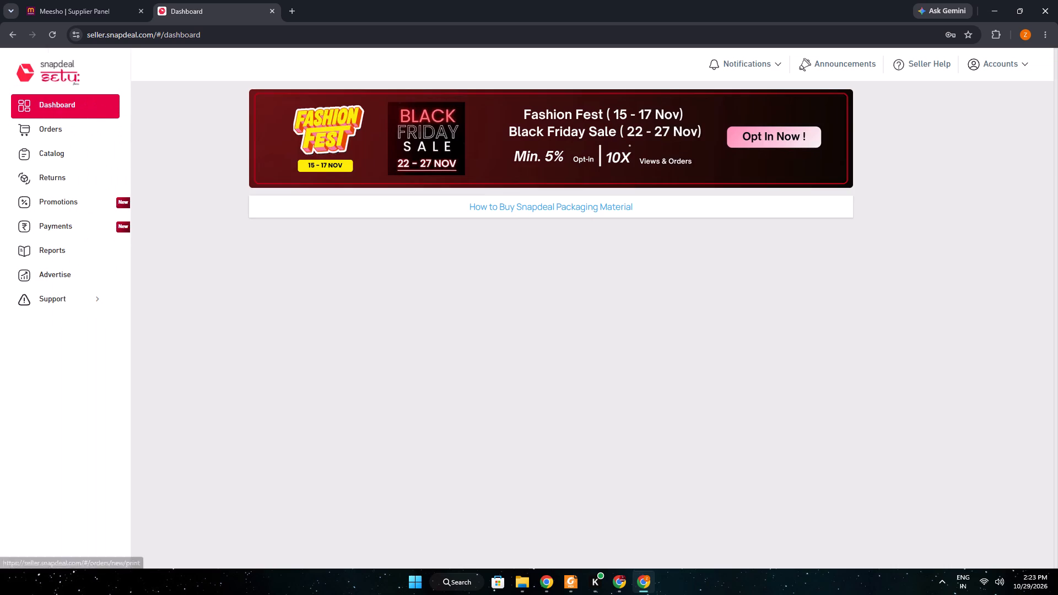
click(66, 131)
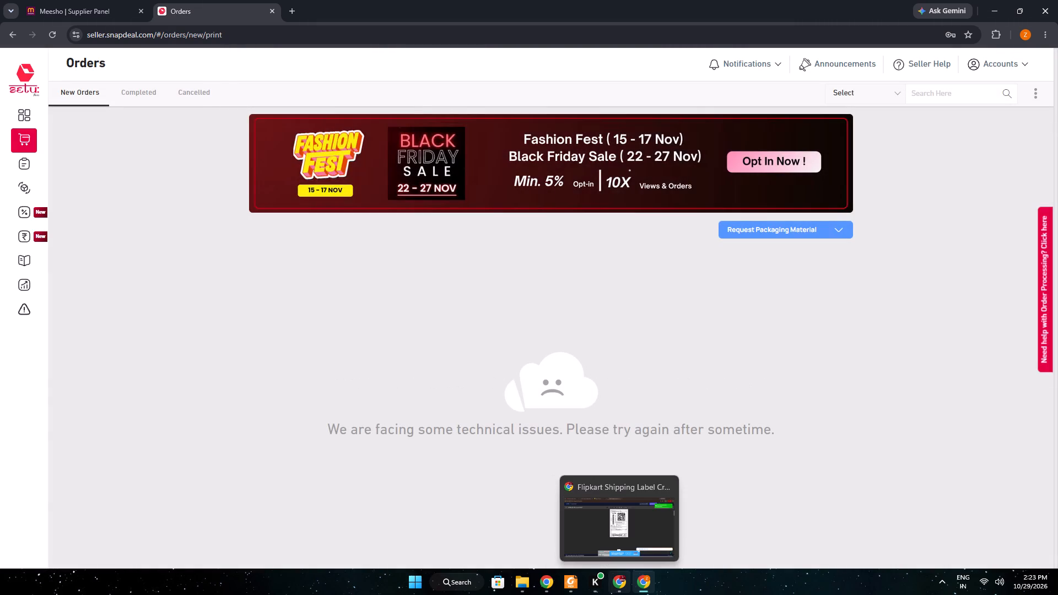
Switch to the VALUABLE PRODUCTS AND DECALS Meesho panel, dismiss the sale promotion and open its pending orders.
click(624, 580)
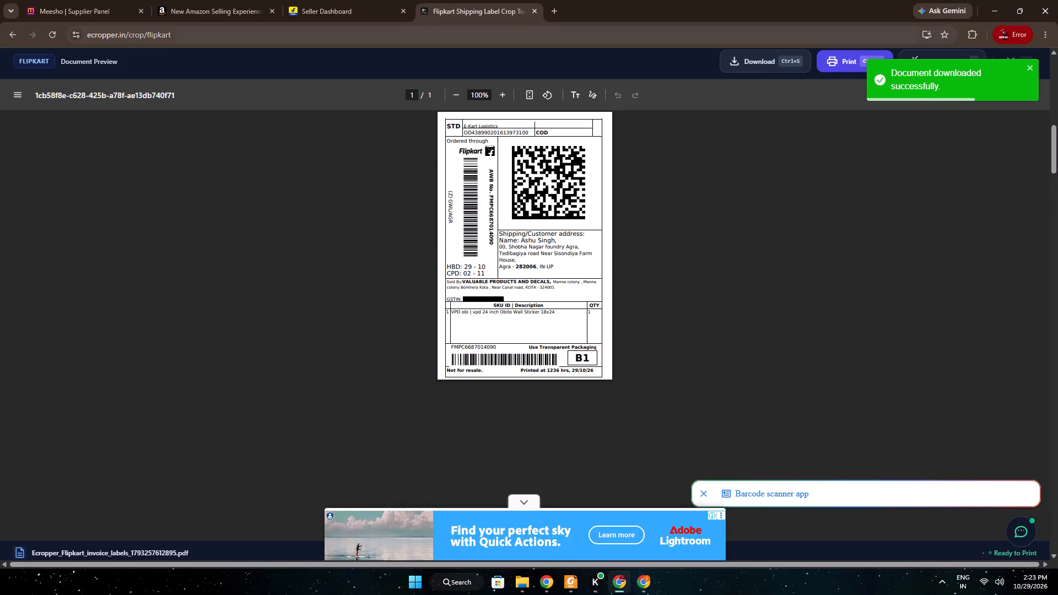
click(52, 38)
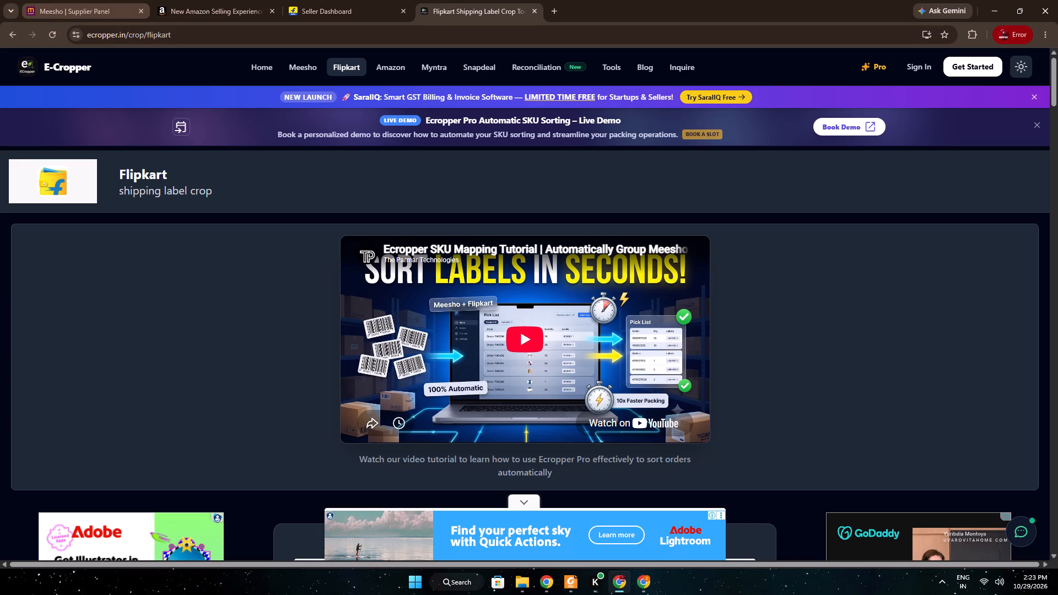
click(110, 1)
click(74, 156)
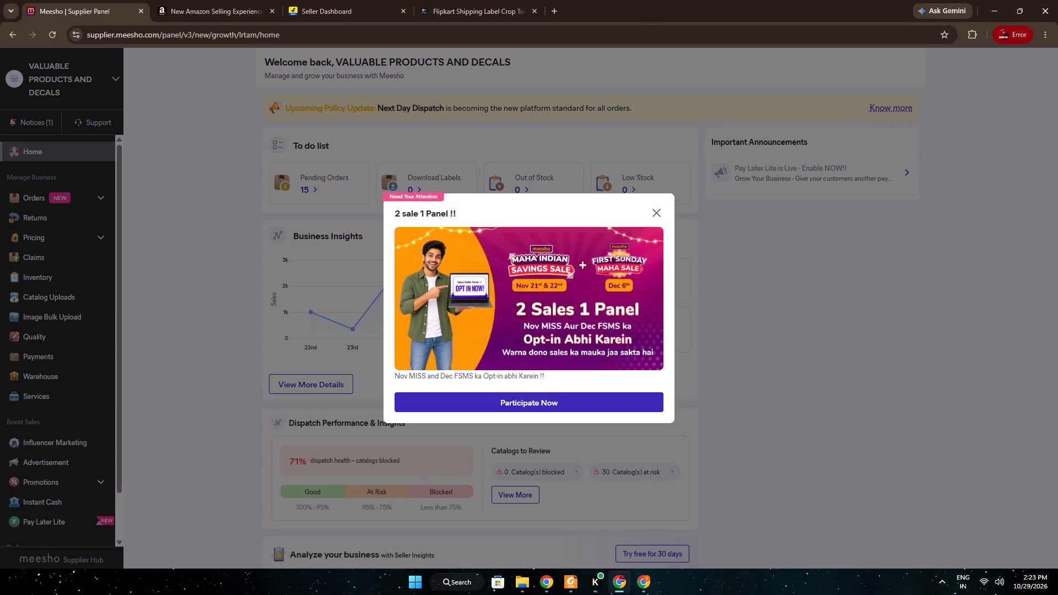
click(657, 214)
click(340, 176)
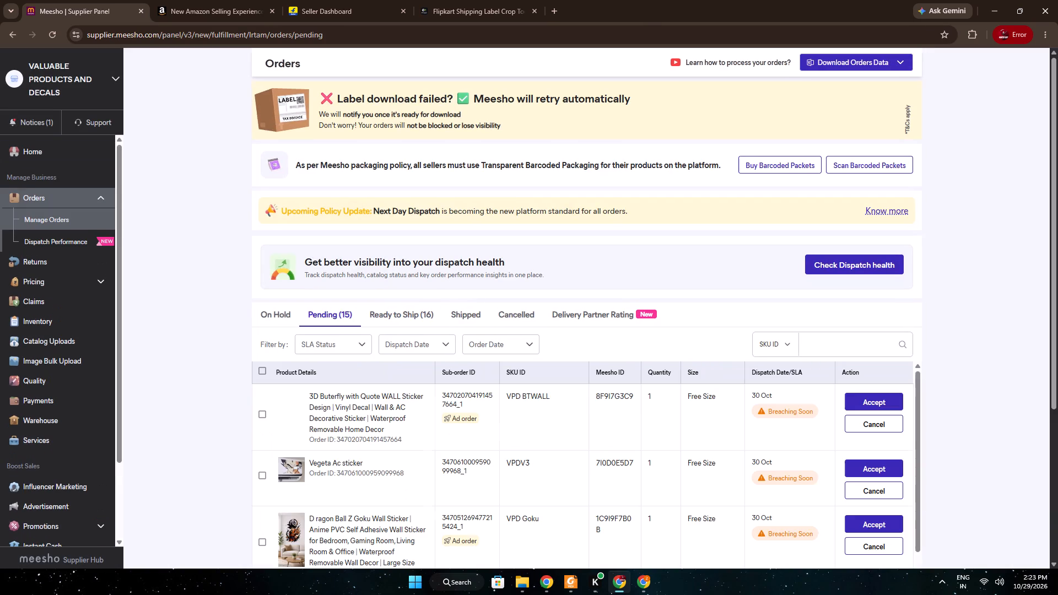
Examine the full list of pending Meesho orders for VALUABLE PRODUCTS AND DECALS, checking products, SKUs and dispatch dates.
scroll(315, 429, down, 3)
scroll(252, 456, down, 3)
scroll(309, 446, down, 10)
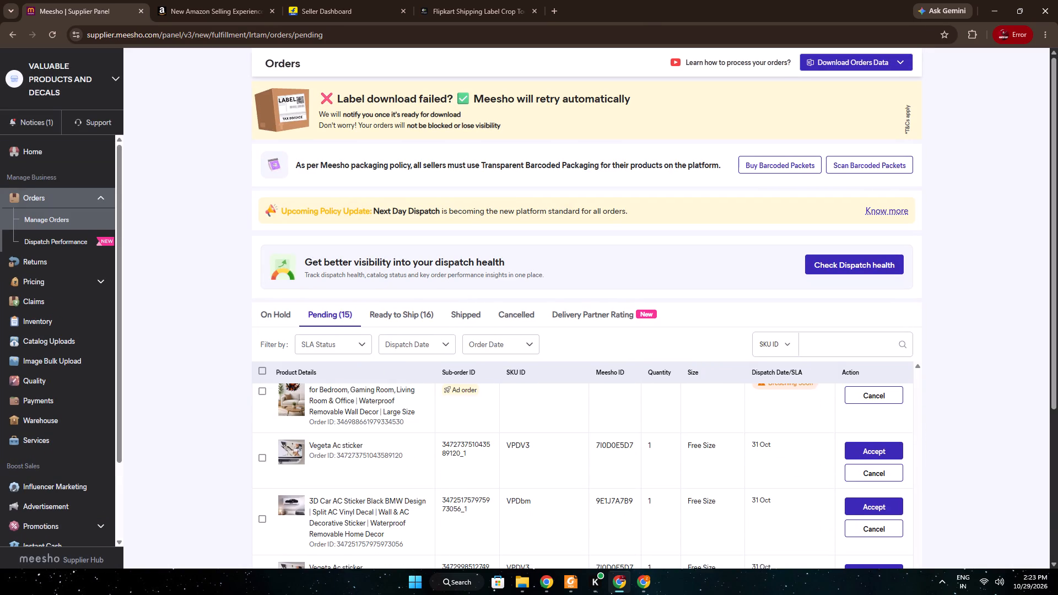
scroll(294, 445, down, 13)
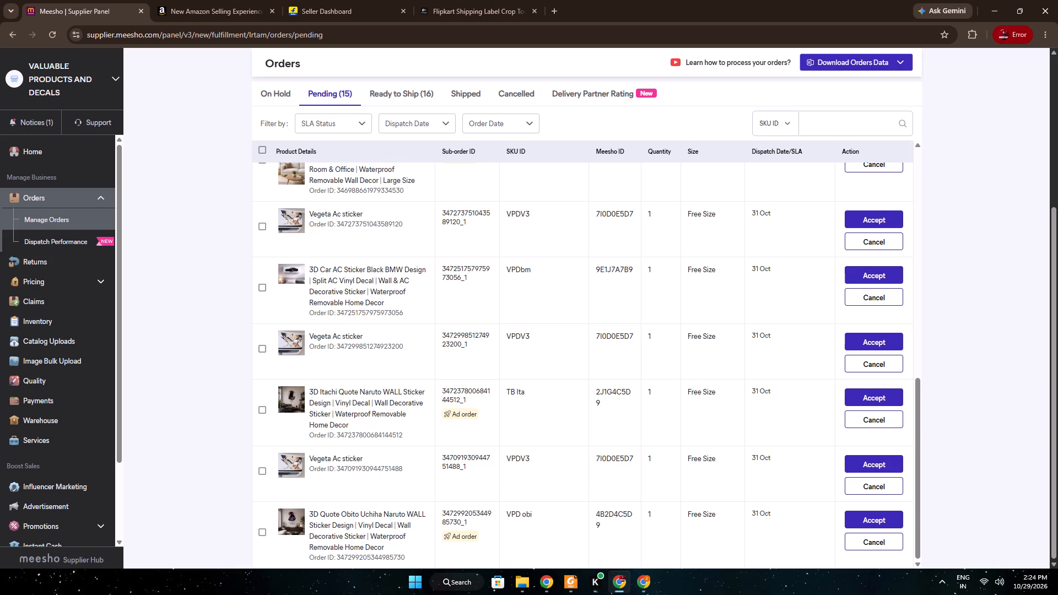
scroll(342, 430, down, 1)
scroll(342, 430, up, 15)
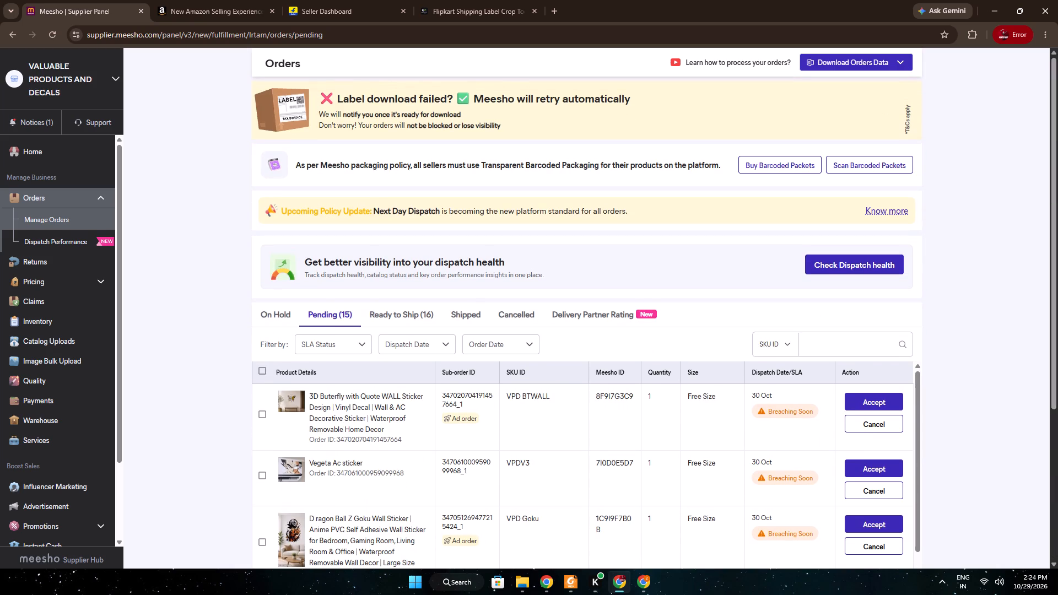
Switch to the TREND BRIDGE Meesho panel, review its pending orders and preview the Krishna Floral Wall Decal image.
click(546, 581)
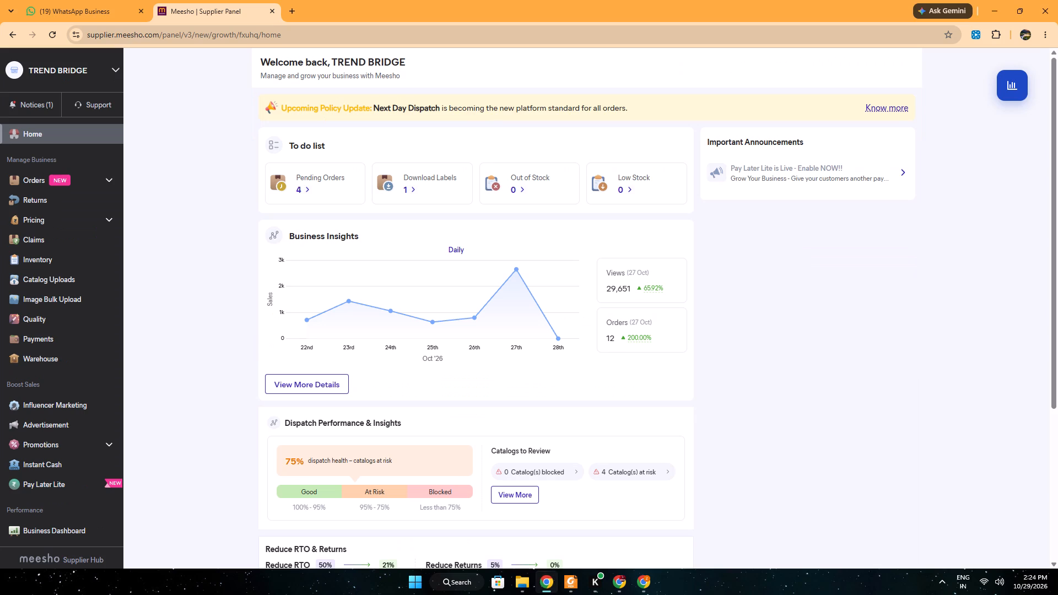
click(331, 210)
click(335, 191)
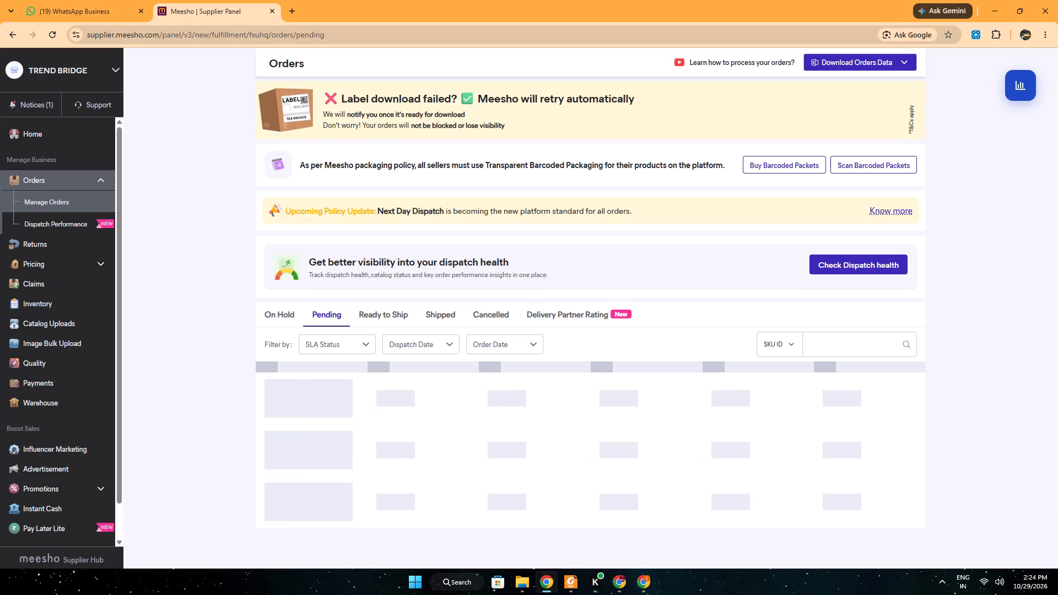
scroll(299, 418, down, 7)
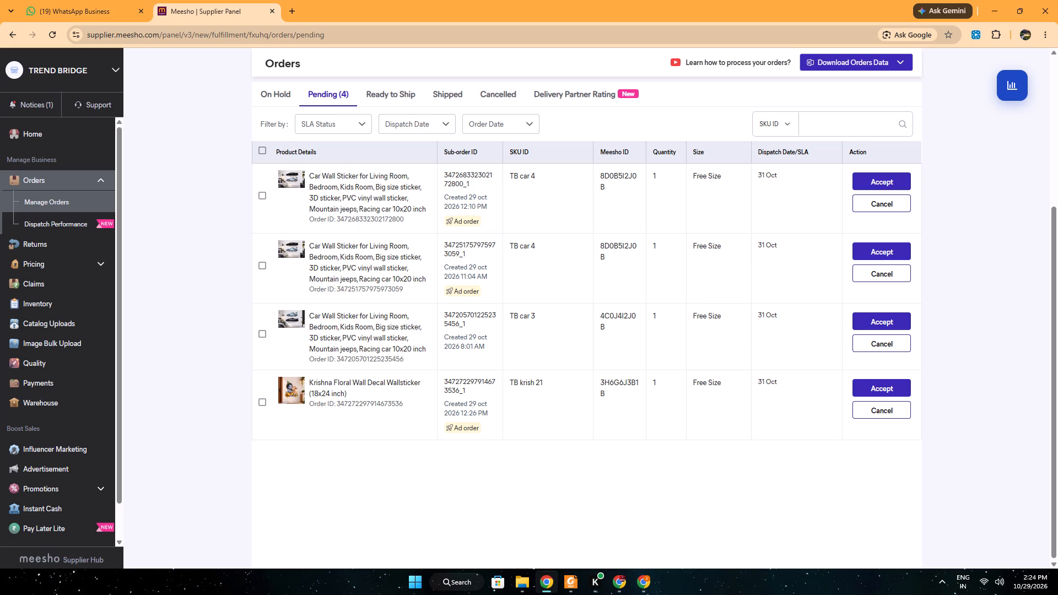
click(296, 393)
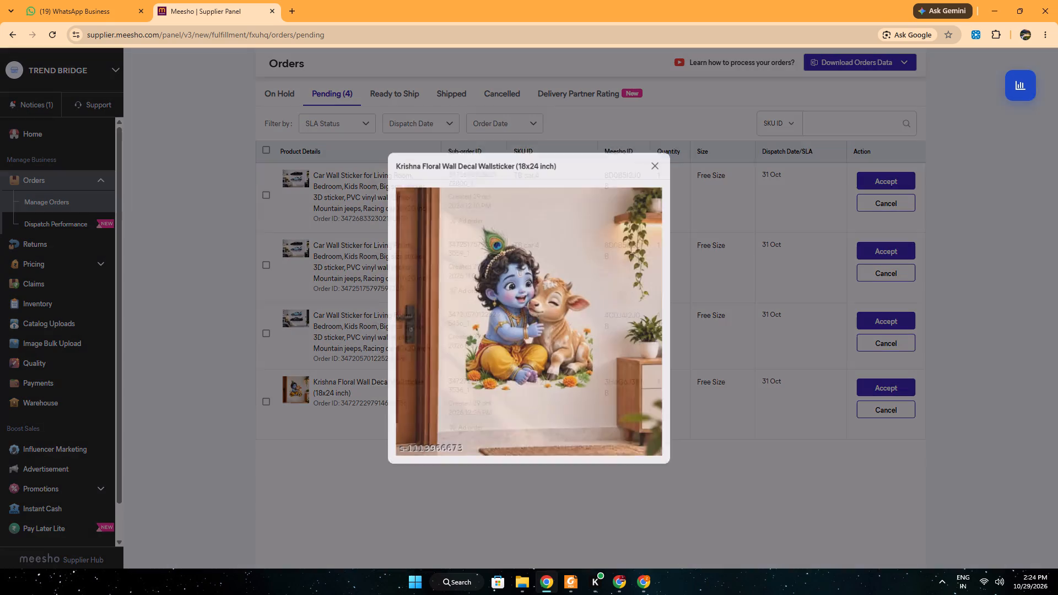
click(326, 472)
Review TREND BRIDGE's ready-to-ship orders with downloaded labels, and return to the supplier home page.
click(369, 92)
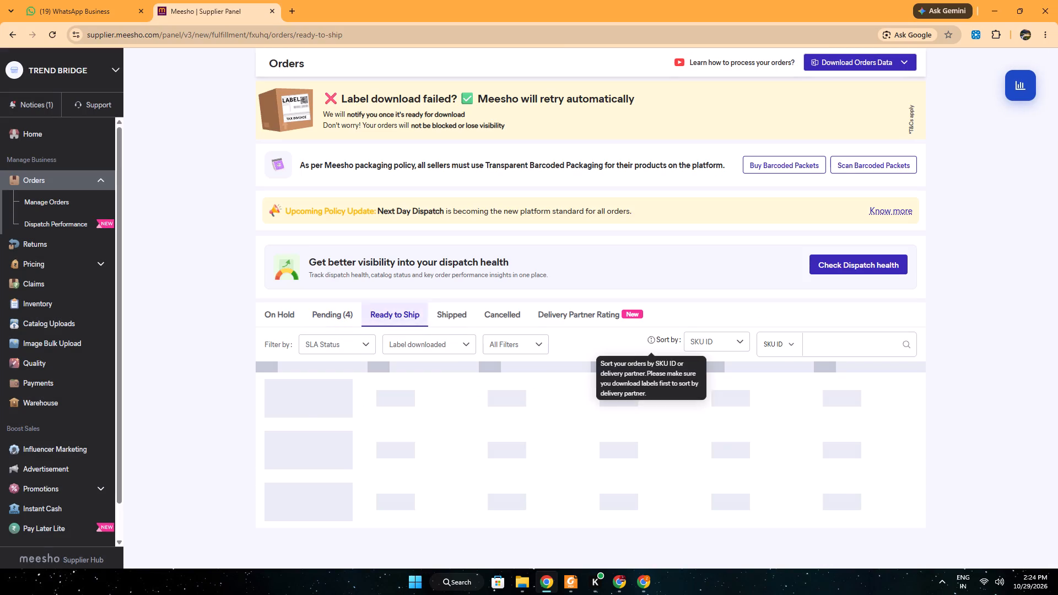
scroll(370, 357, down, 9)
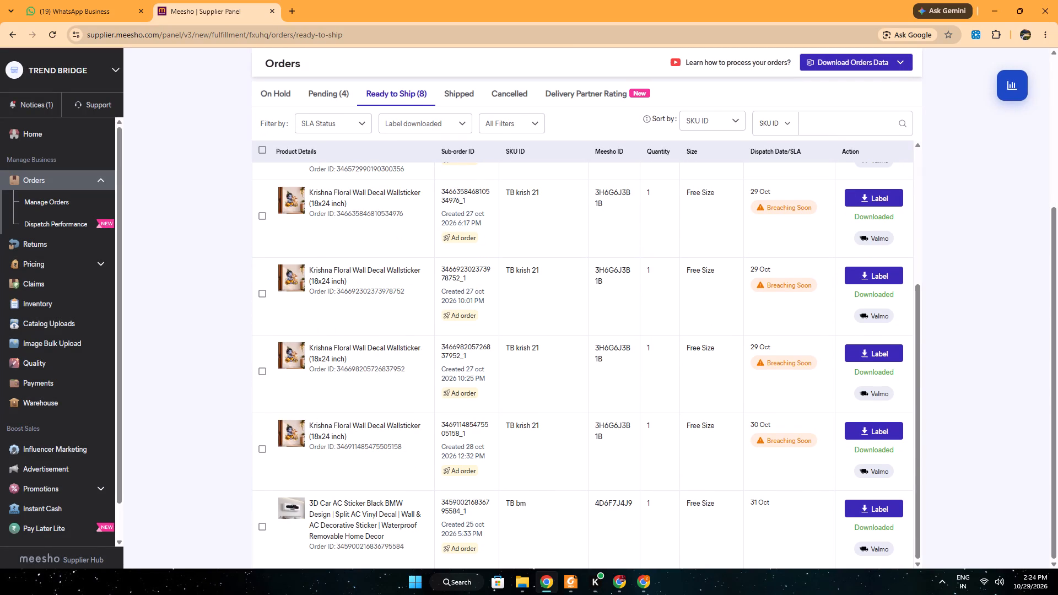
scroll(616, 353, down, 6)
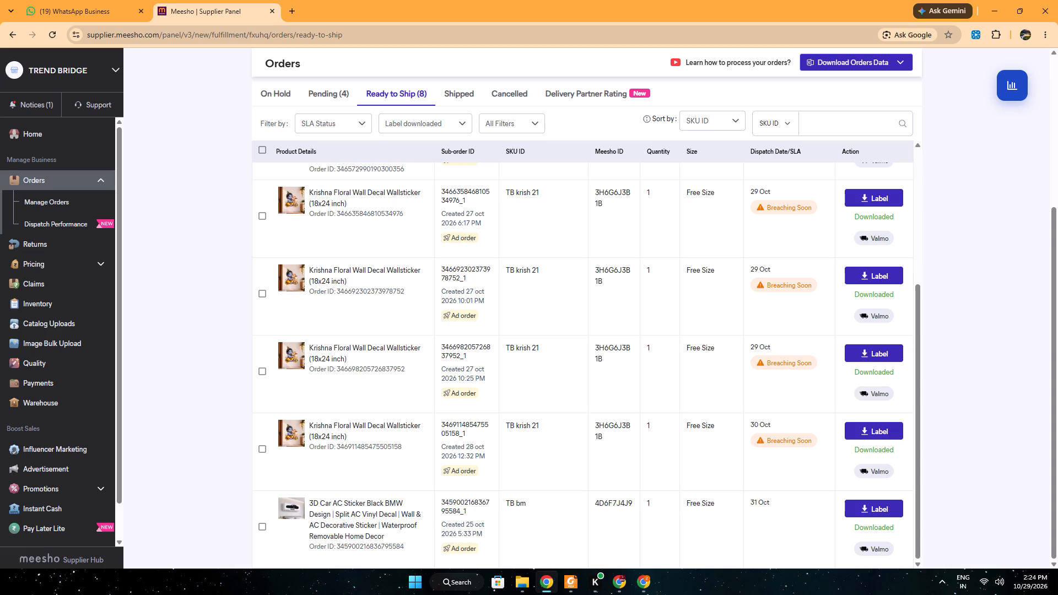
click(71, 132)
click(657, 210)
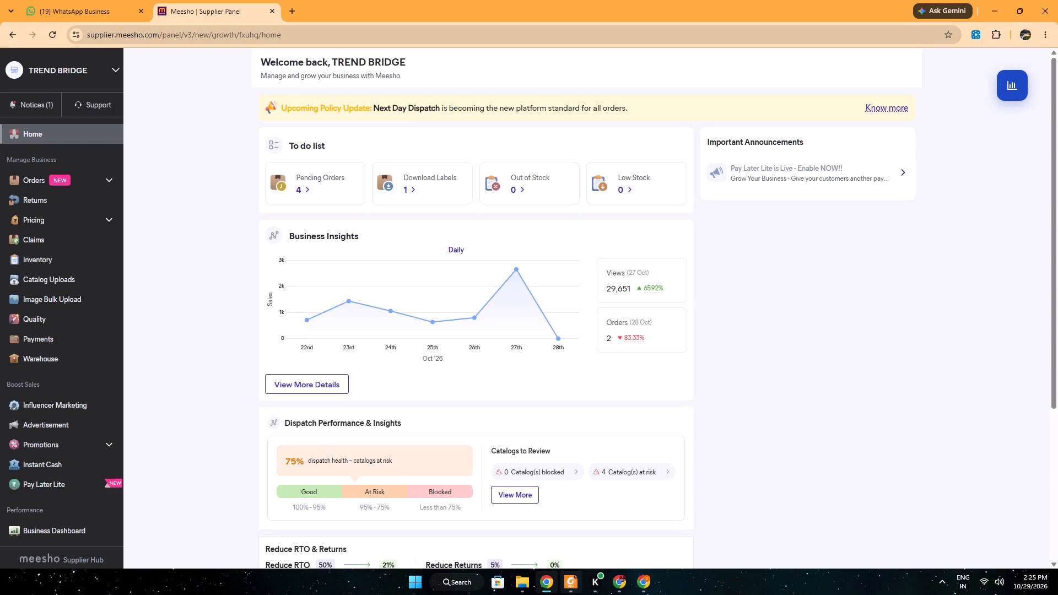
Switch back to the Snapdeal seller panel, reload its dashboard and open the dropship orders pending to print.
click(640, 581)
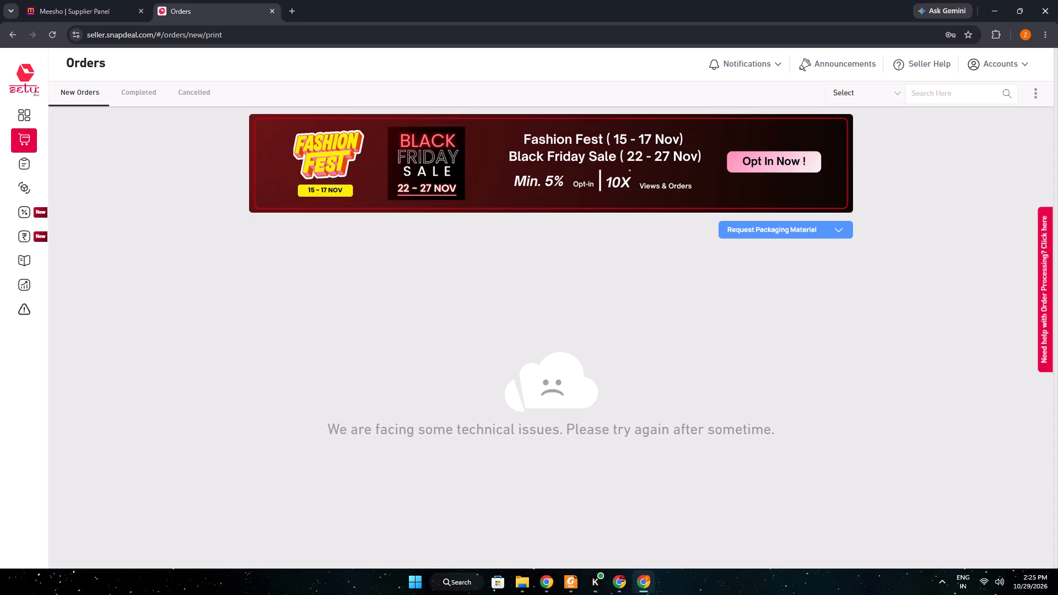
click(24, 108)
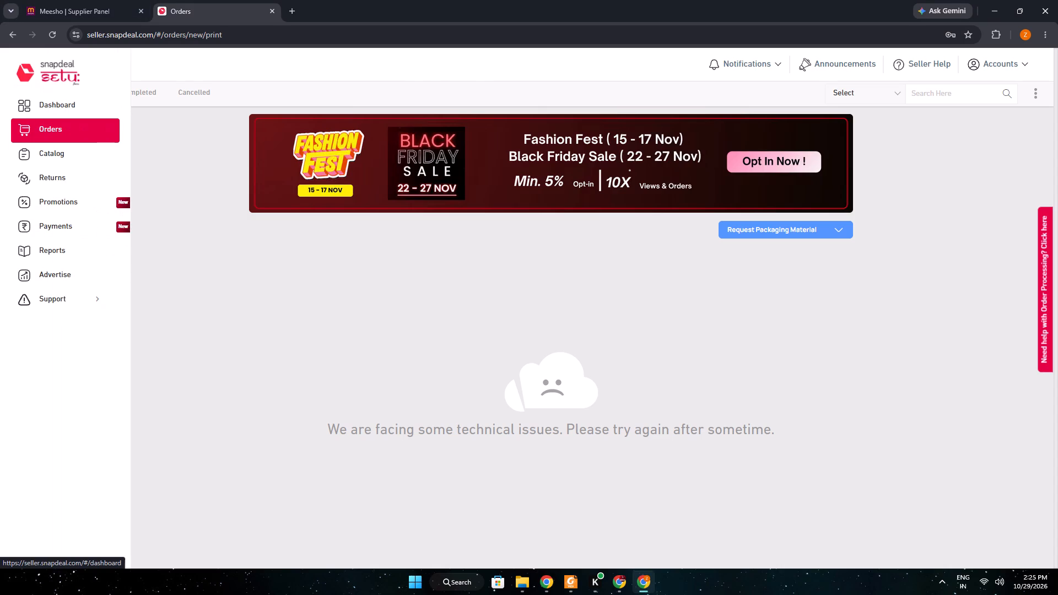
click(48, 104)
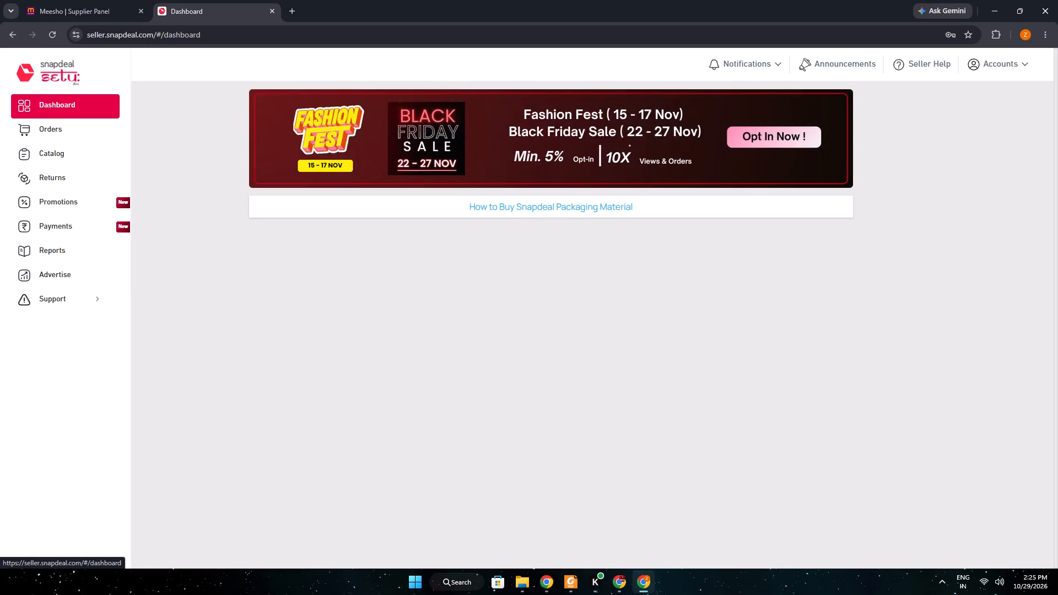
click(58, 30)
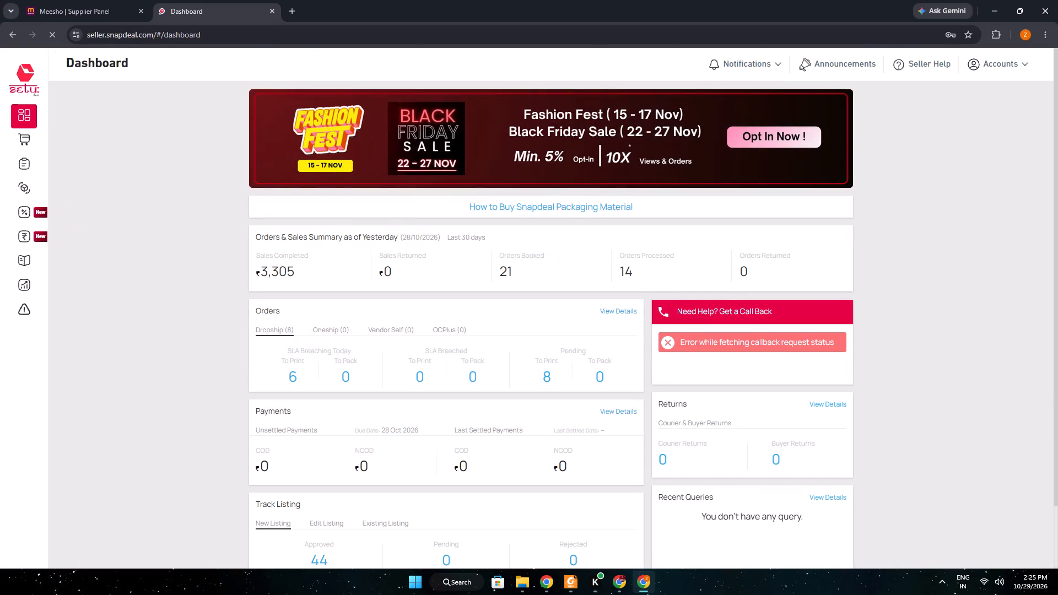
click(549, 378)
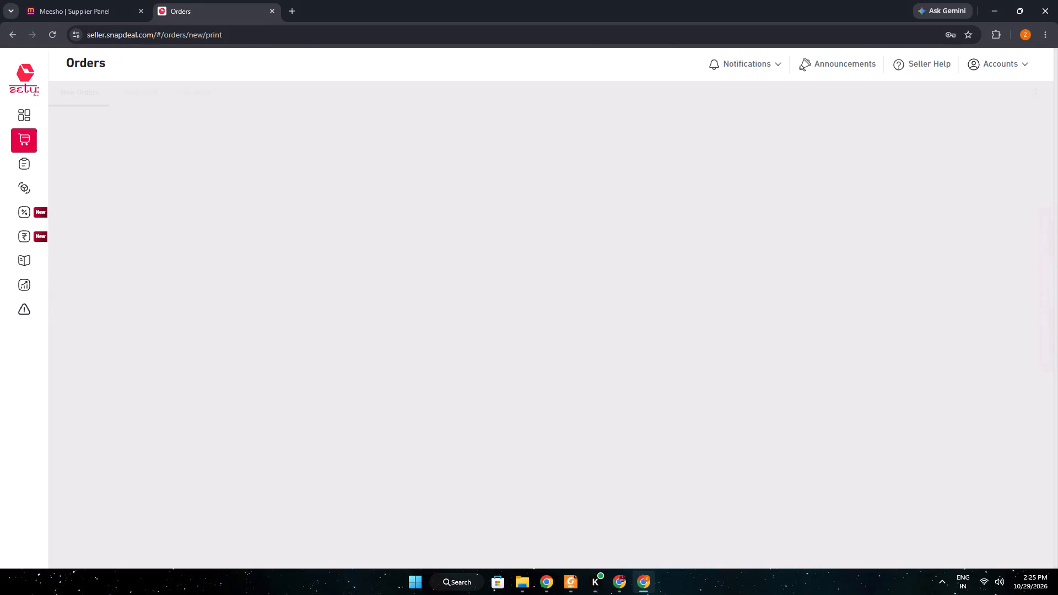
Examine the Snapdeal single orders awaiting printing, checking their designs, SKUs and handover dates.
scroll(401, 374, down, 6)
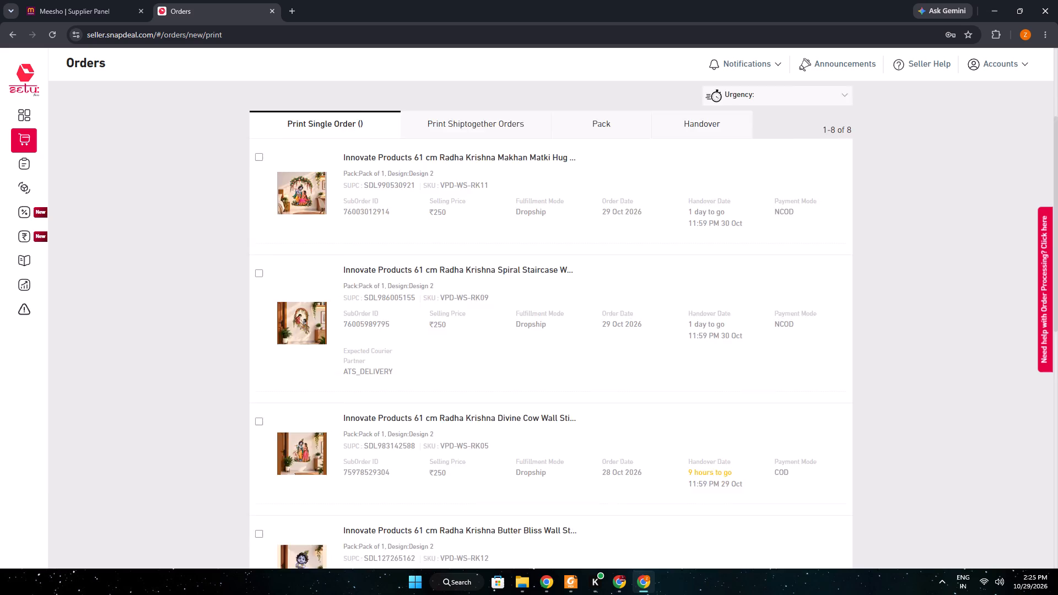
scroll(401, 393, down, 3)
scroll(399, 439, down, 14)
scroll(408, 437, up, 8)
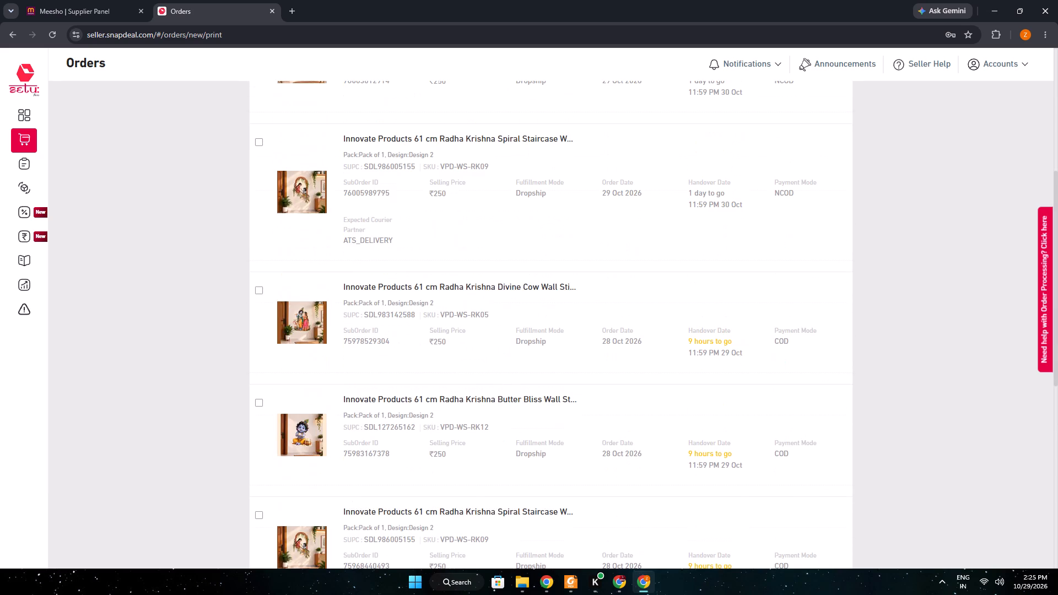
scroll(408, 437, down, 9)
scroll(408, 437, up, 9)
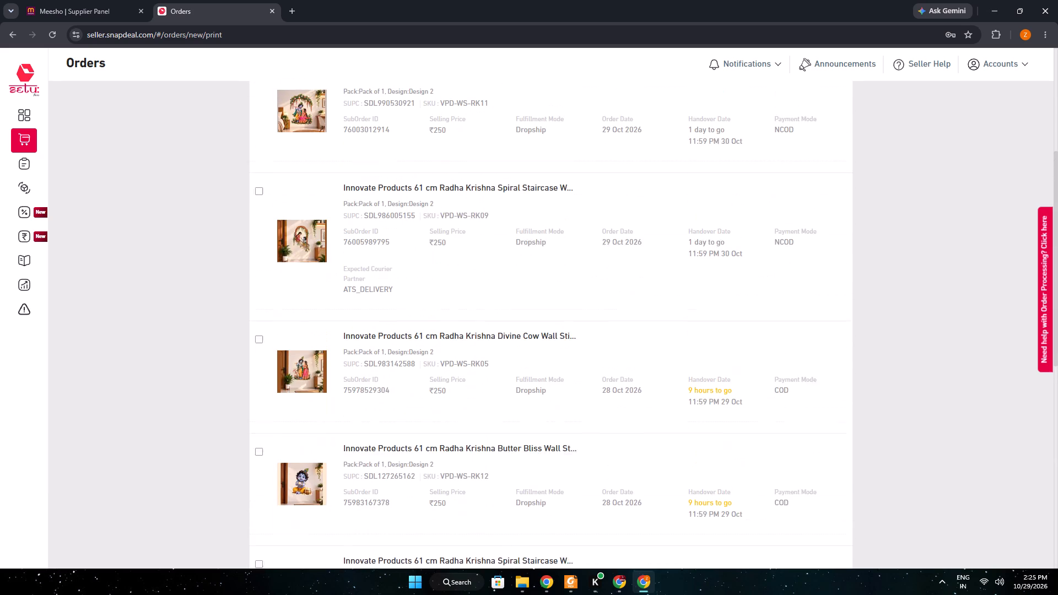
scroll(408, 437, up, 2)
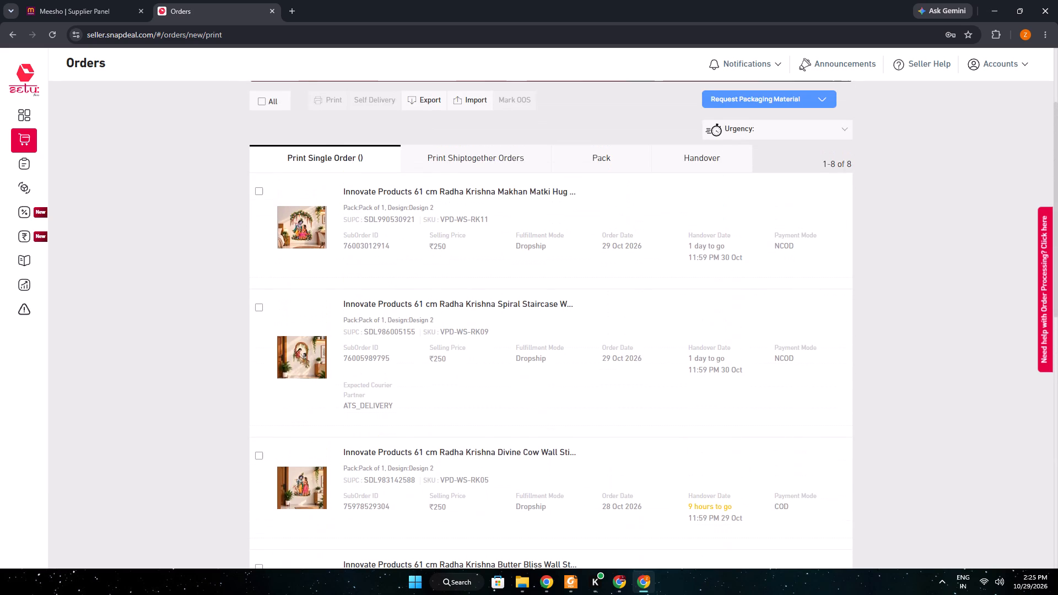
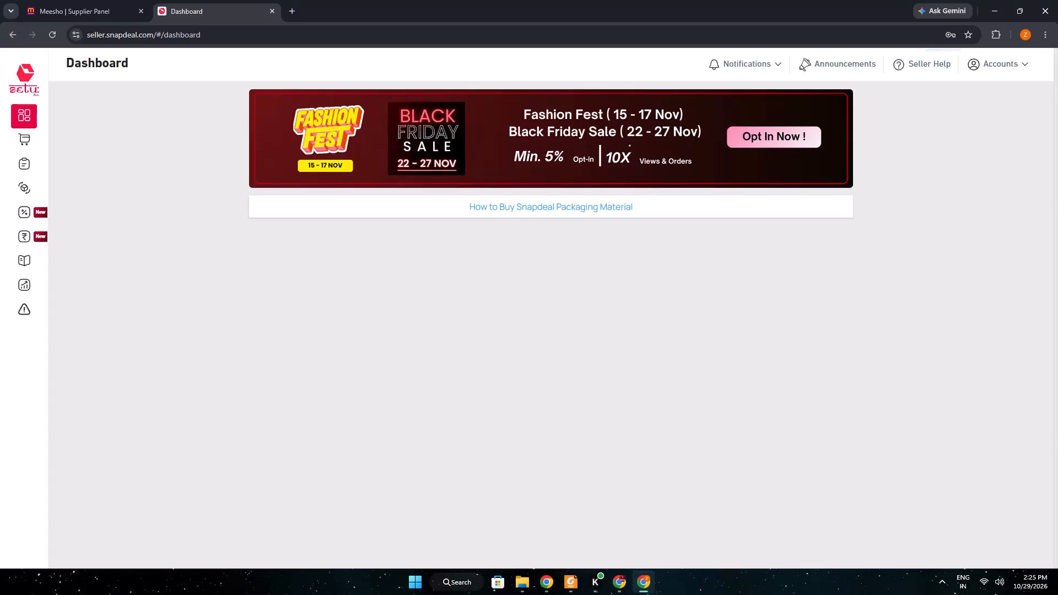
Open the Snapdeal dropship orders pending to print and review the single orders' designs, SKUs and handover dates.
scroll(566, 474, down, 2)
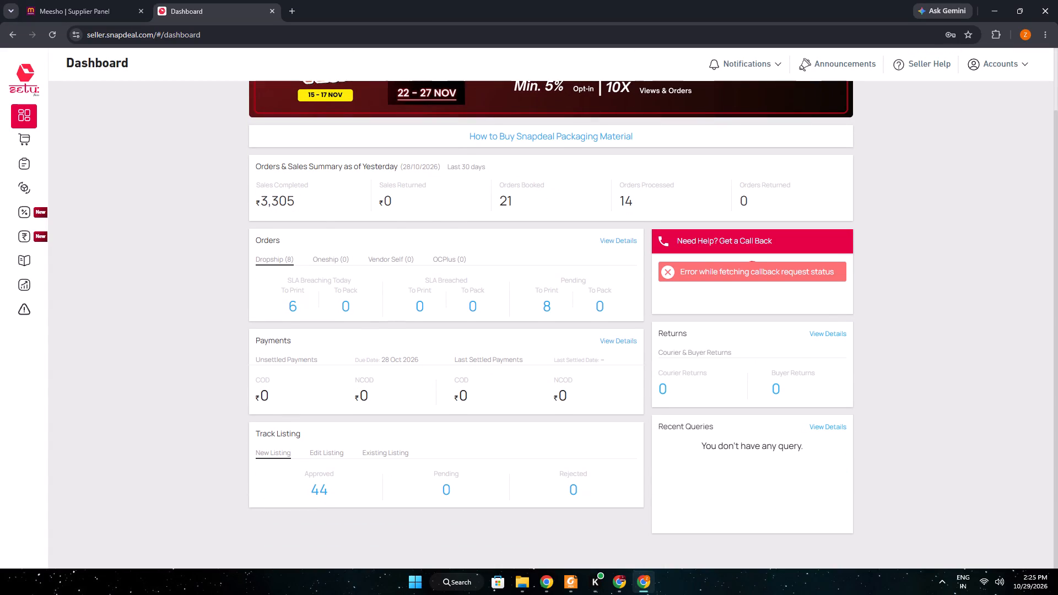
click(547, 308)
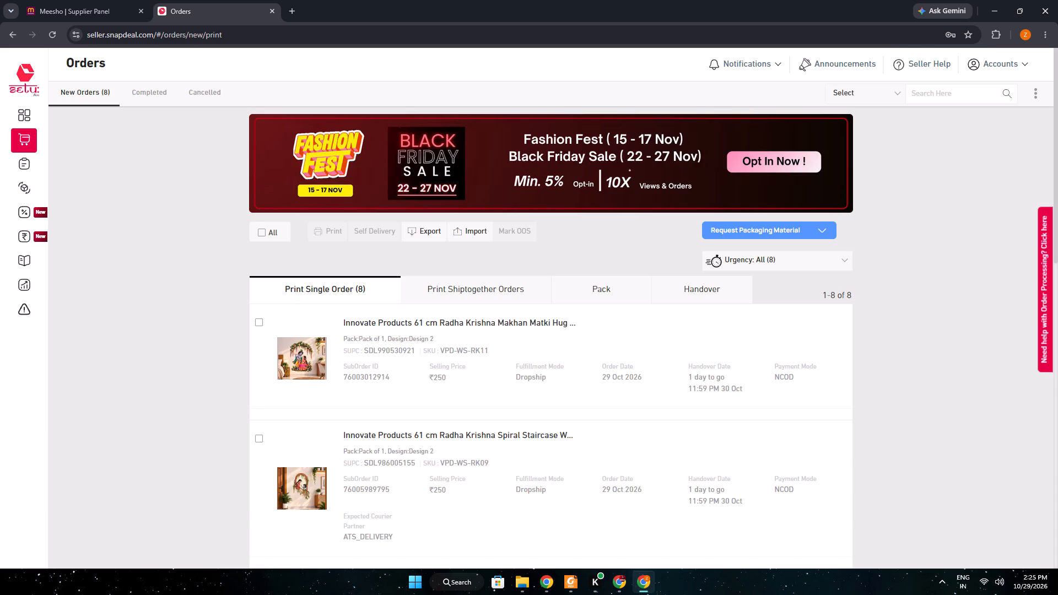
scroll(277, 394, down, 9)
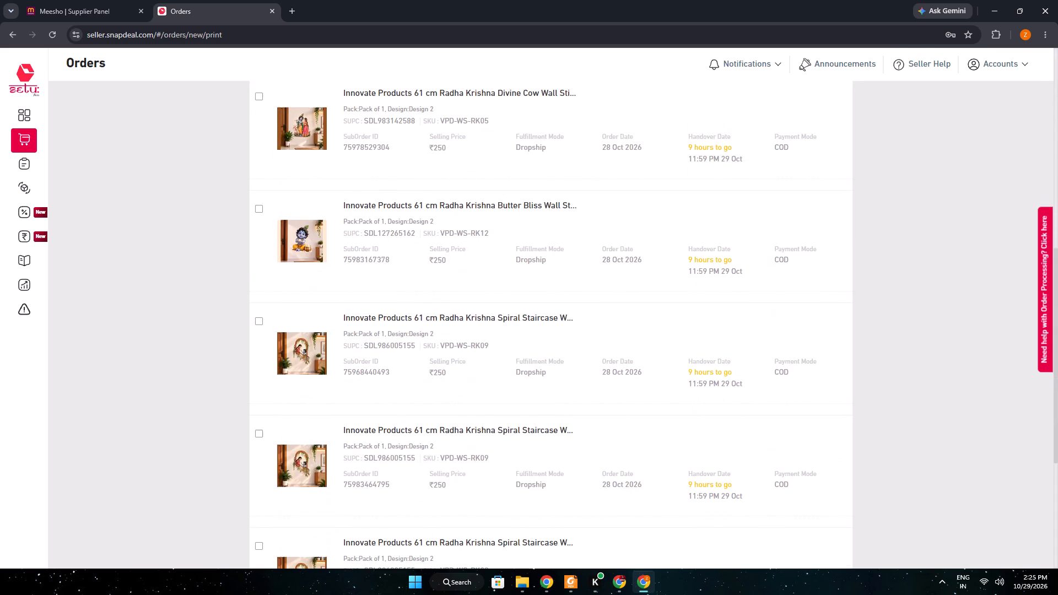
scroll(307, 394, down, 6)
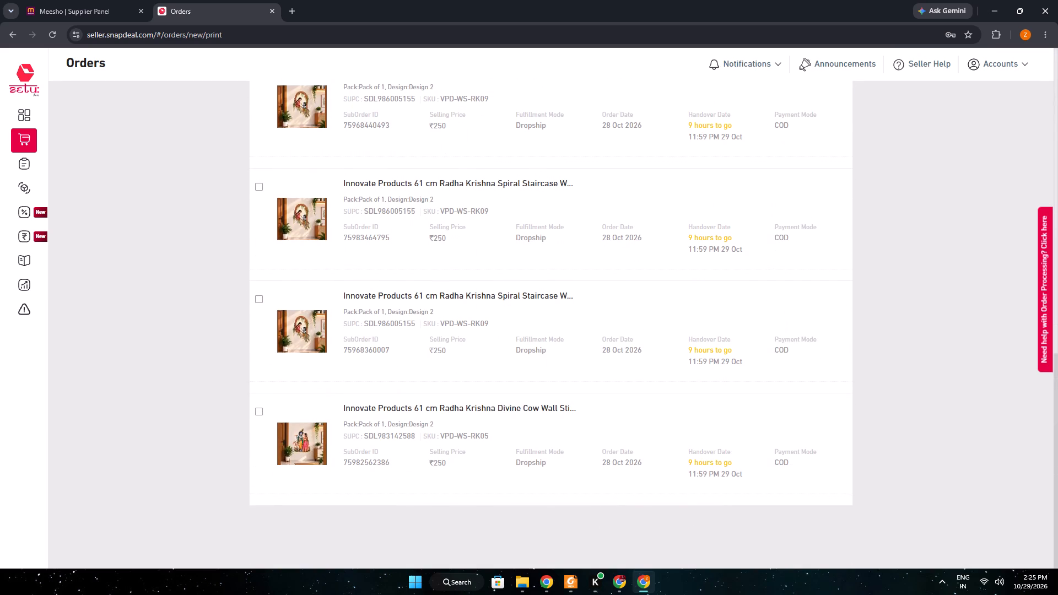
Open the "28 oct urgent .cdr" print layout from the Downloads folder in CorelDRAW X7, dismissing the welcome window.
click(522, 580)
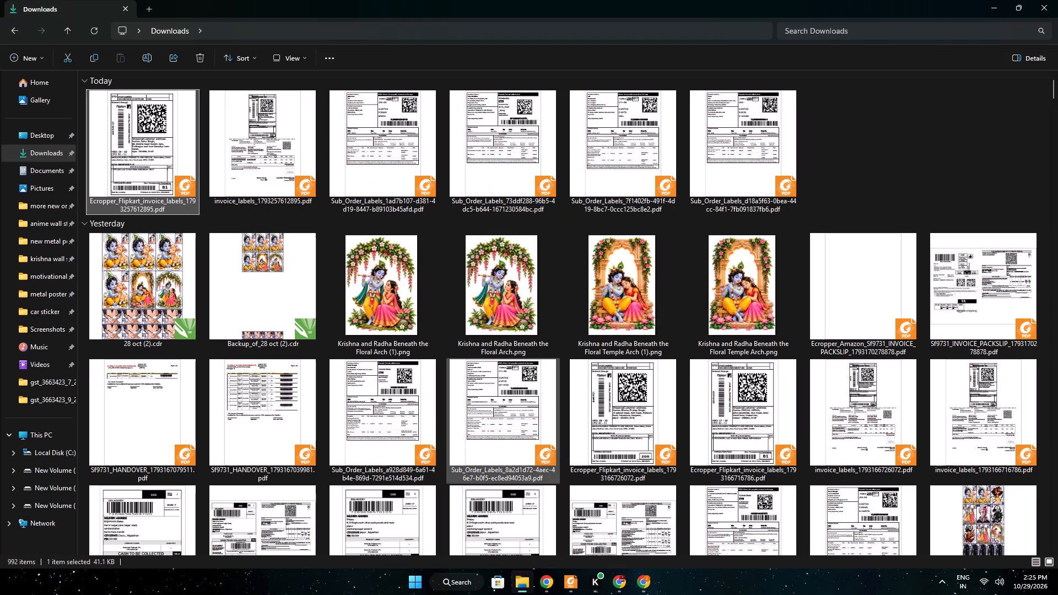
scroll(655, 457, down, 1)
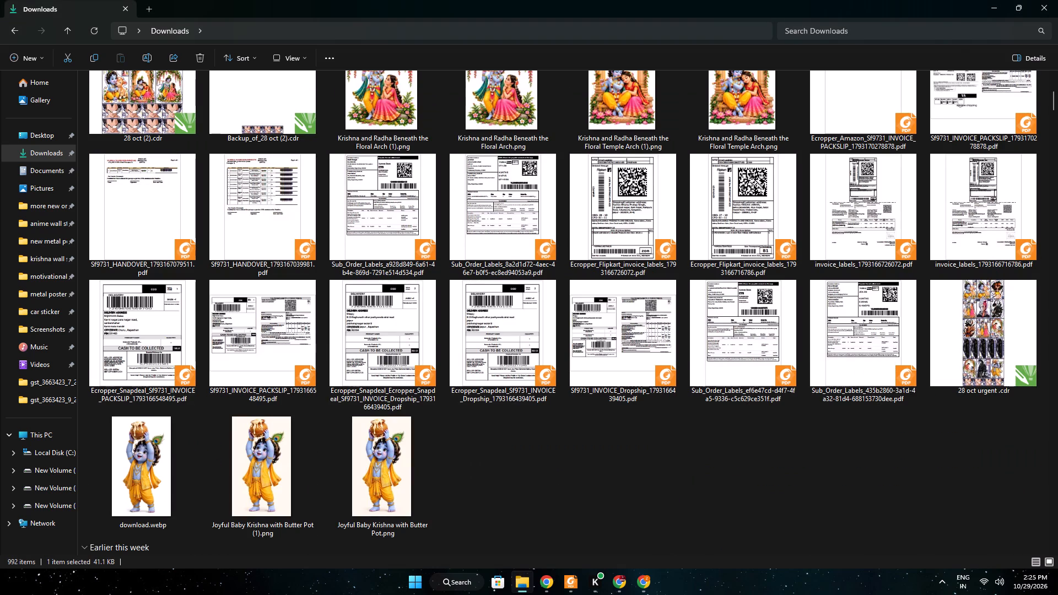
double_click(961, 382)
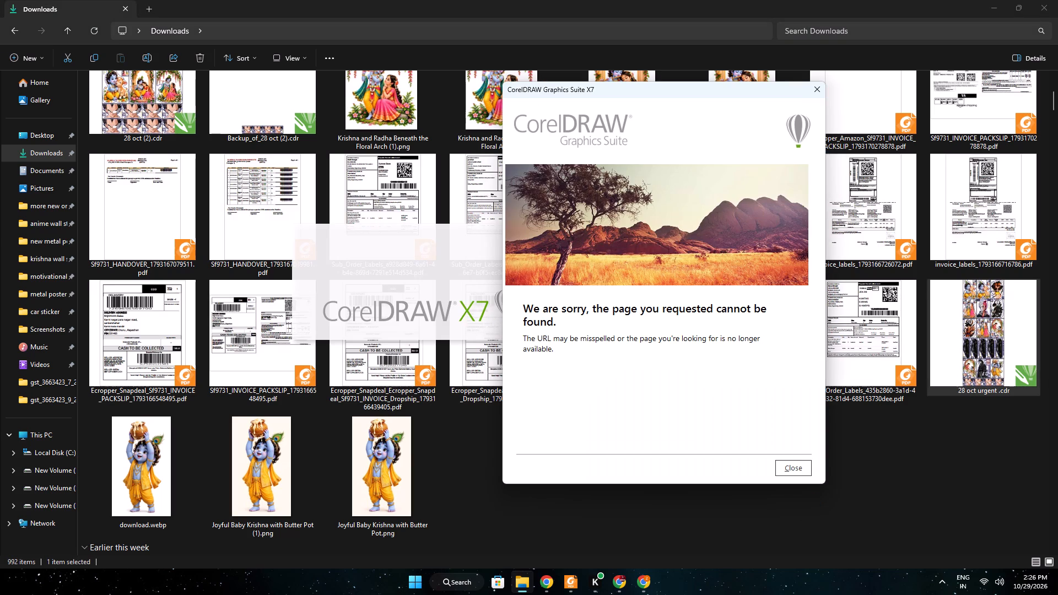
click(795, 469)
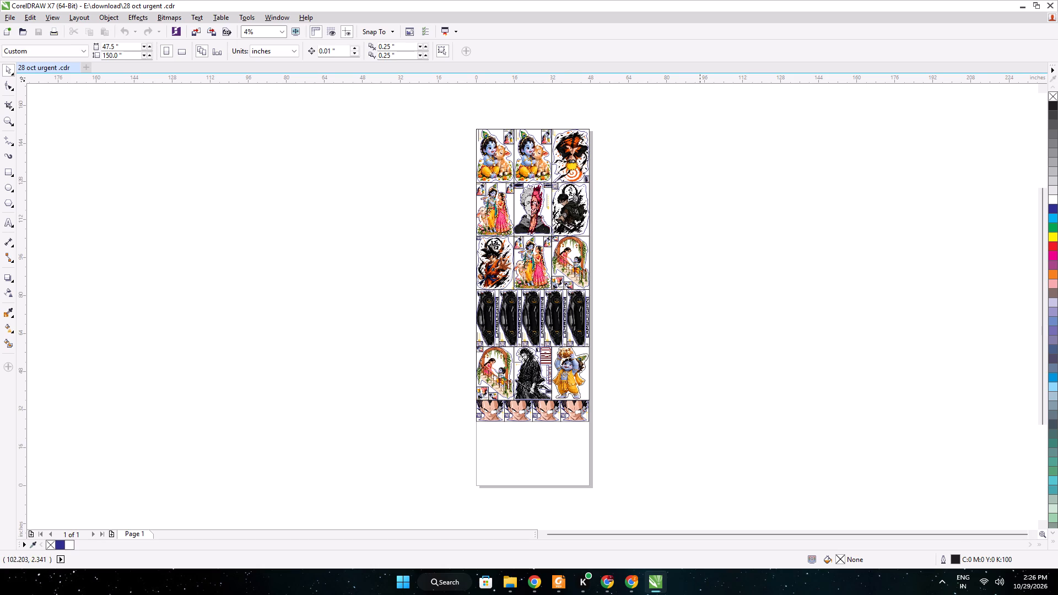
Switch to the VALUABLE PRODUCTS AND DECALS Meesho panel and examine its pending orders, checking products, SKU IDs, quantities and dispatch dates.
click(537, 586)
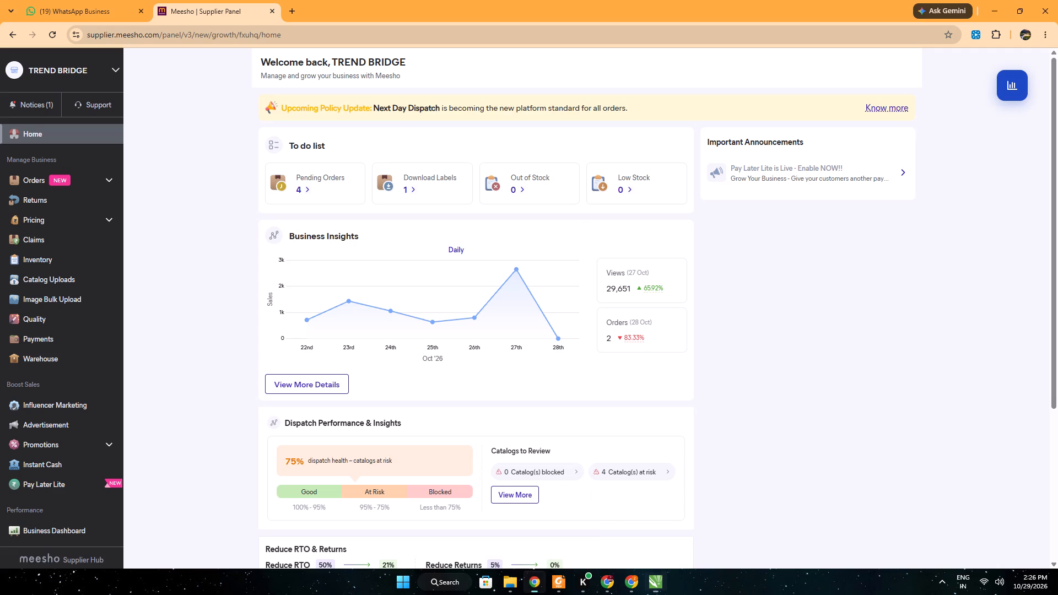
click(604, 576)
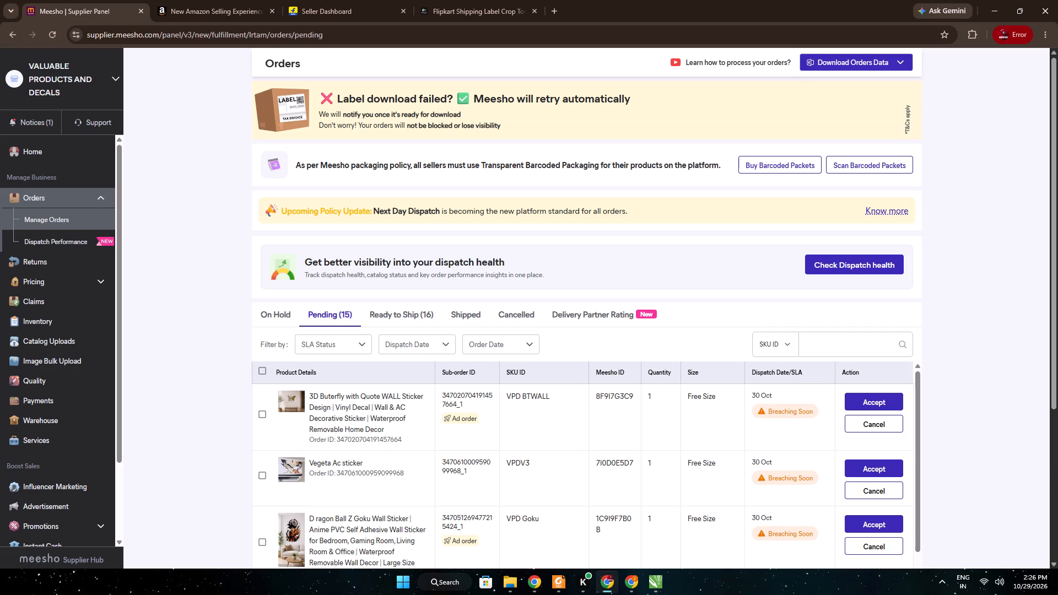
scroll(546, 520, down, 9)
scroll(566, 475, down, 10)
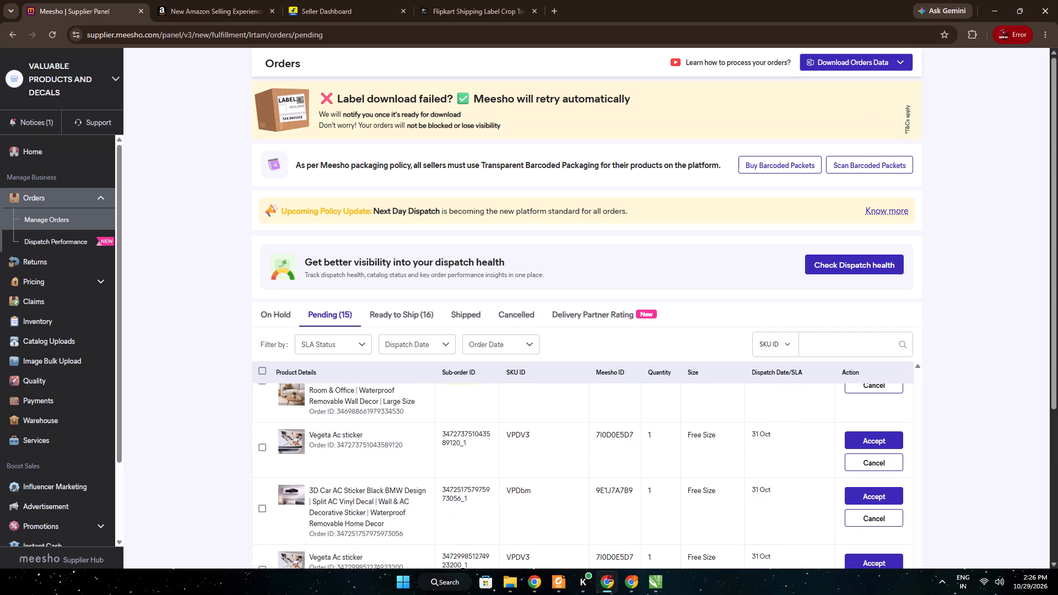
scroll(568, 473, down, 9)
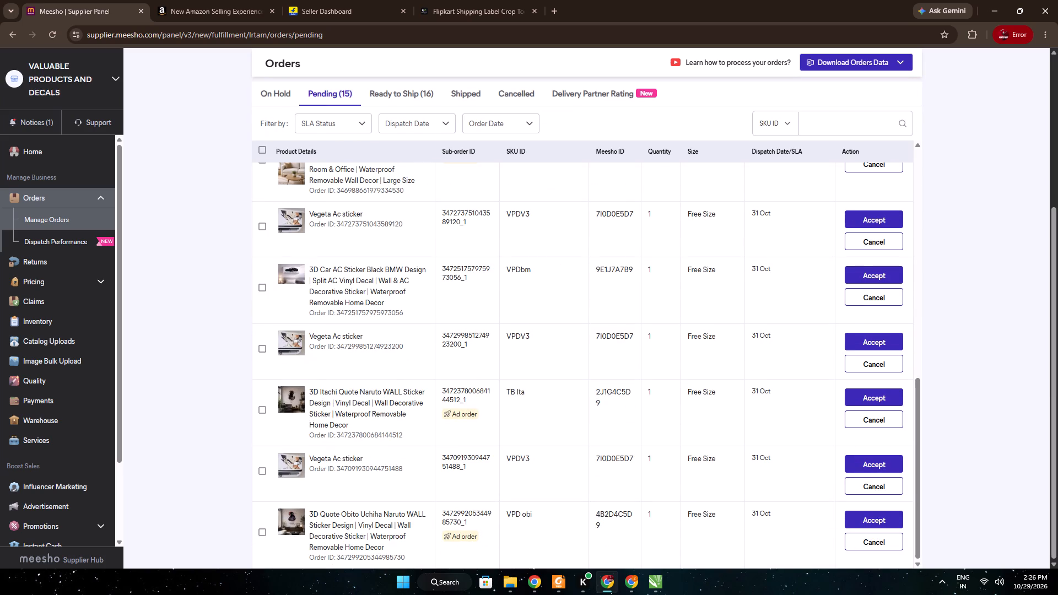
scroll(492, 399, down, 3)
scroll(510, 449, up, 10)
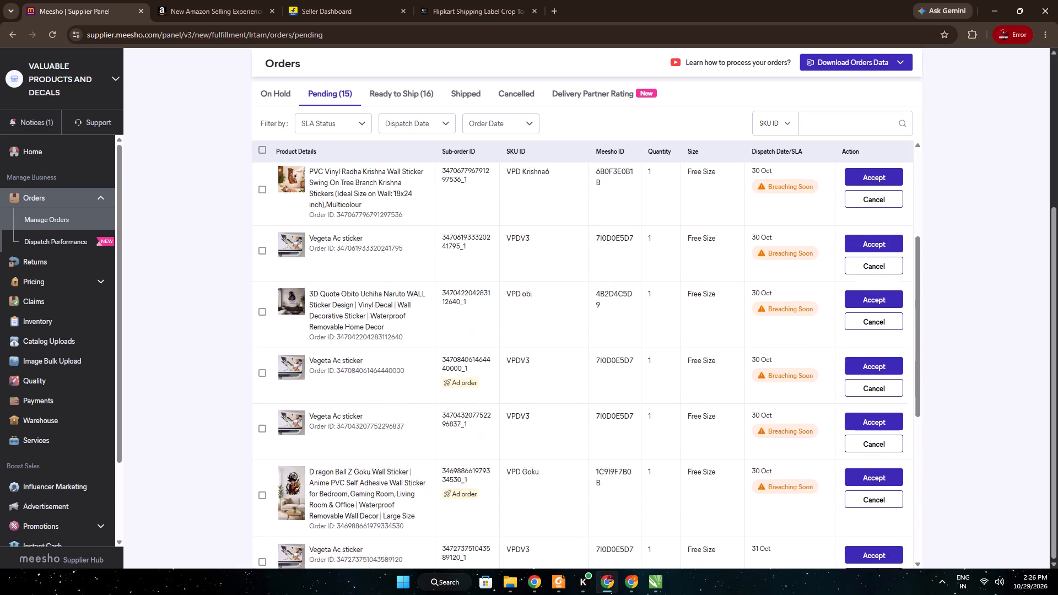
scroll(510, 449, up, 17)
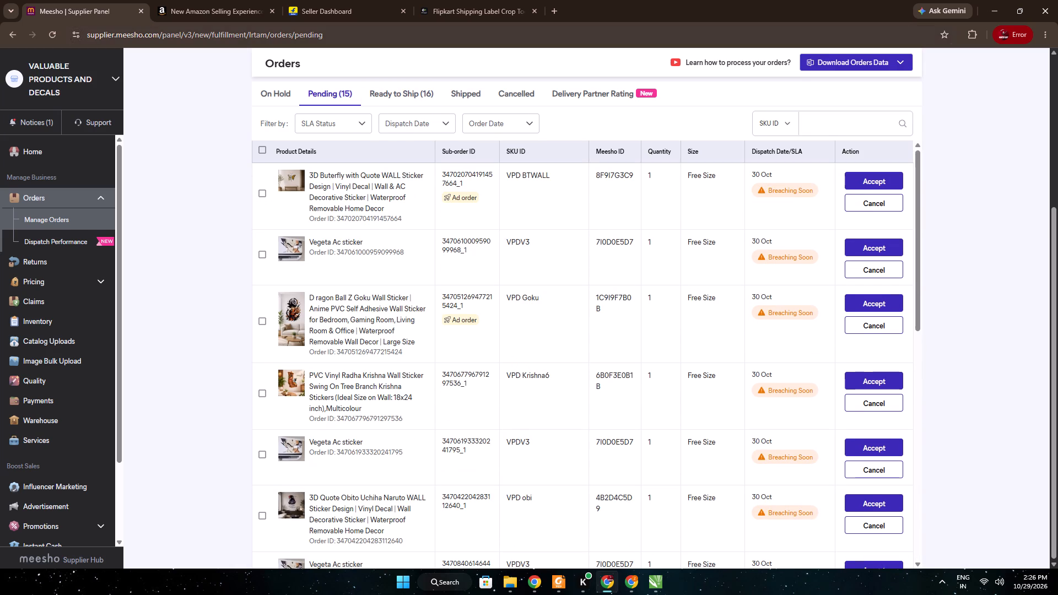
Switch to the Amazon Seller Central page, reload it and review the sales and Easy Ship order summaries.
click(240, 0)
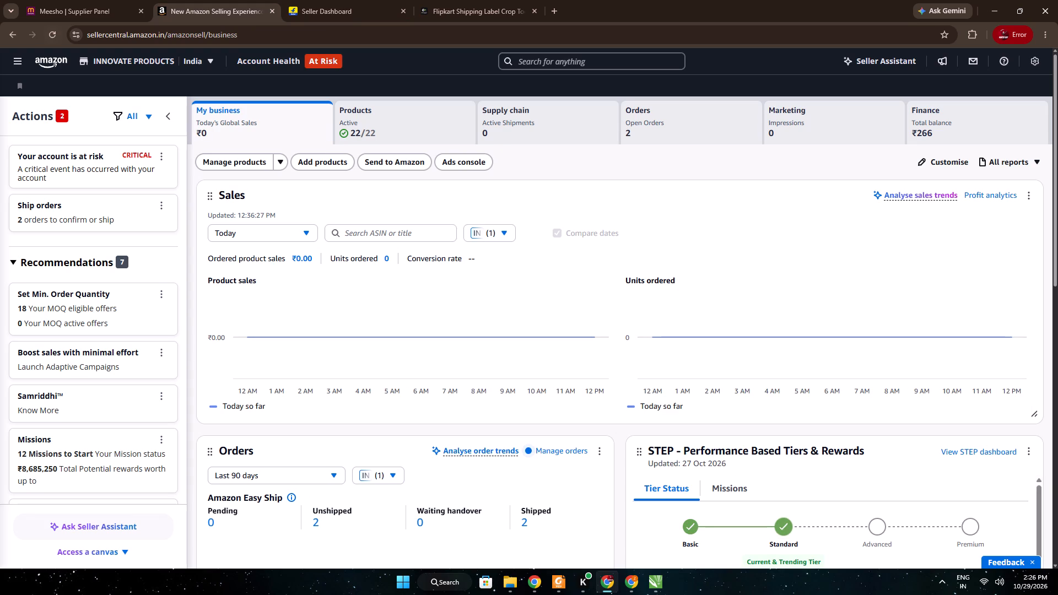
click(51, 33)
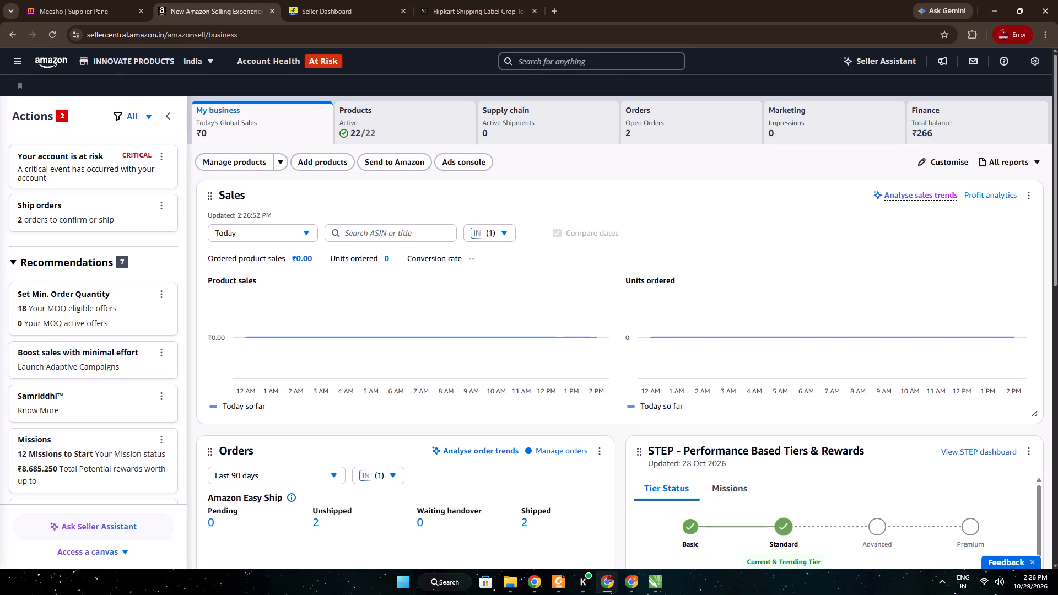
scroll(504, 440, down, 2)
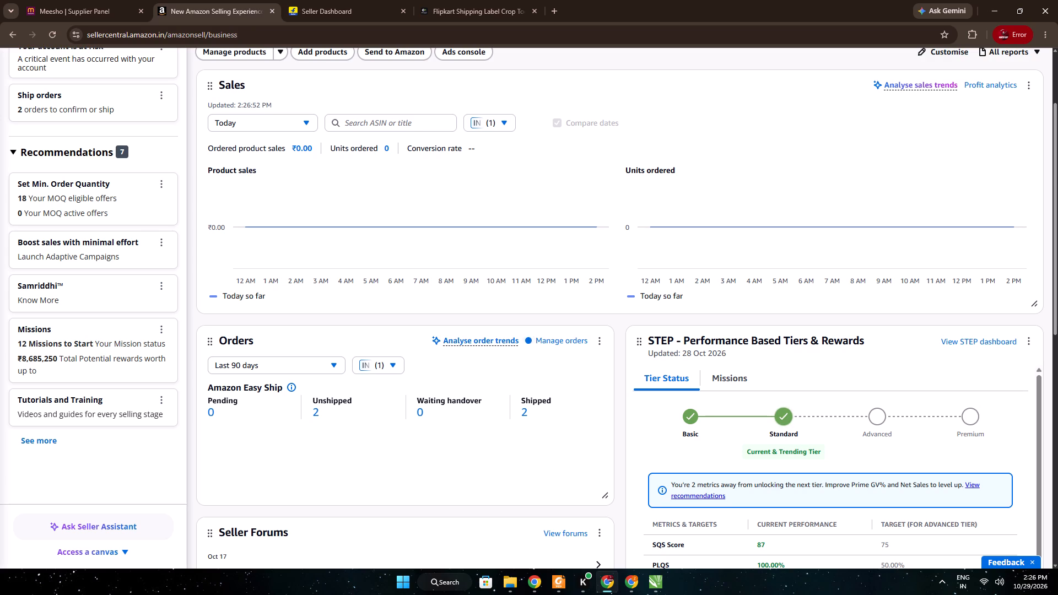
scroll(500, 437, down, 3)
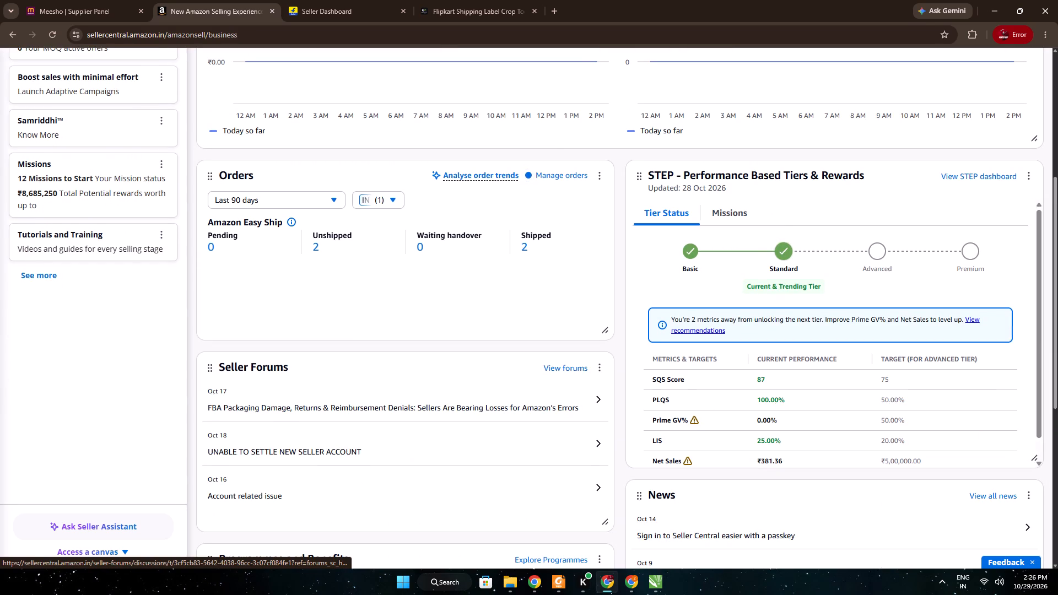
scroll(799, 428, up, 7)
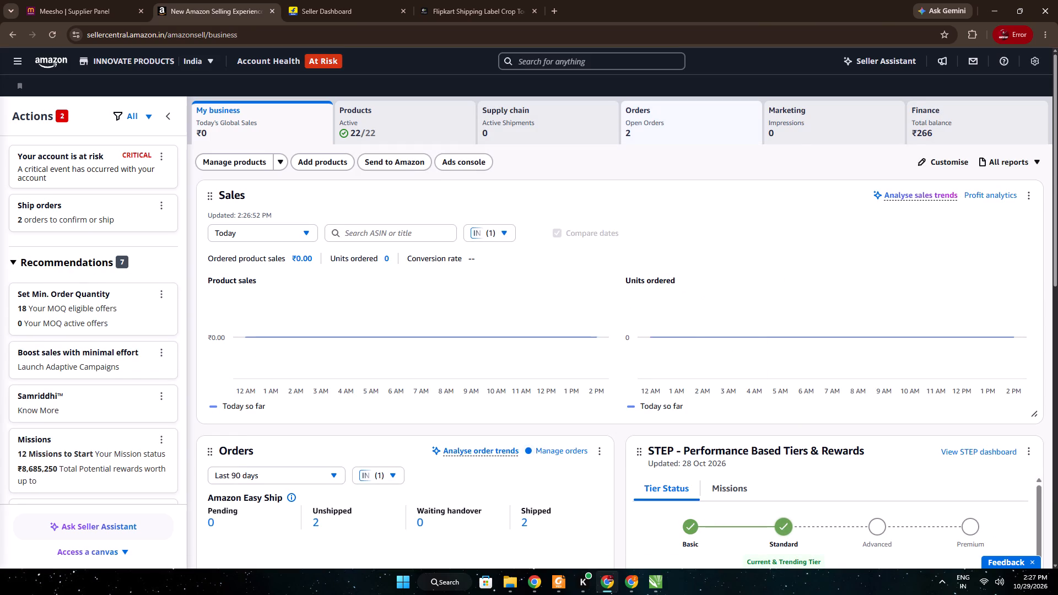
Open the Amazon finance overview, check the balances and recent payouts, and open the deferred transactions' details.
click(935, 132)
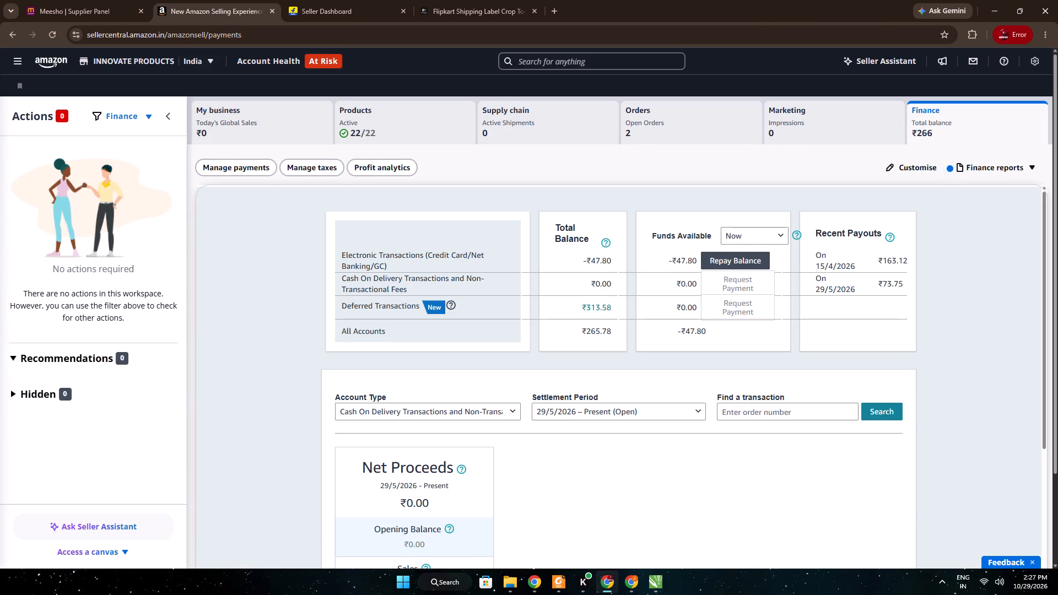
scroll(549, 424, down, 3)
scroll(549, 424, up, 5)
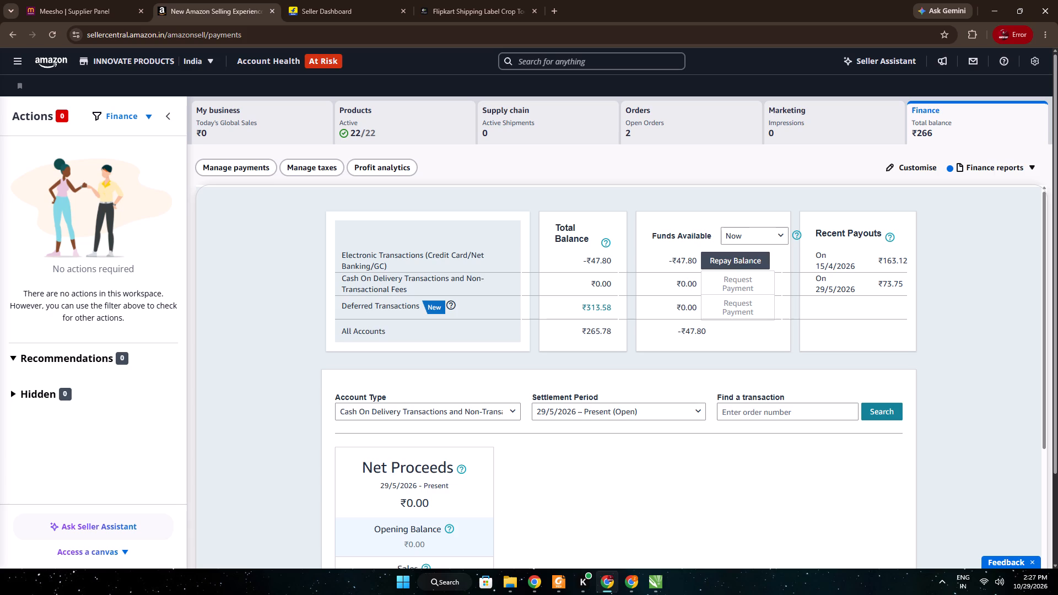
drag(883, 261, 911, 293)
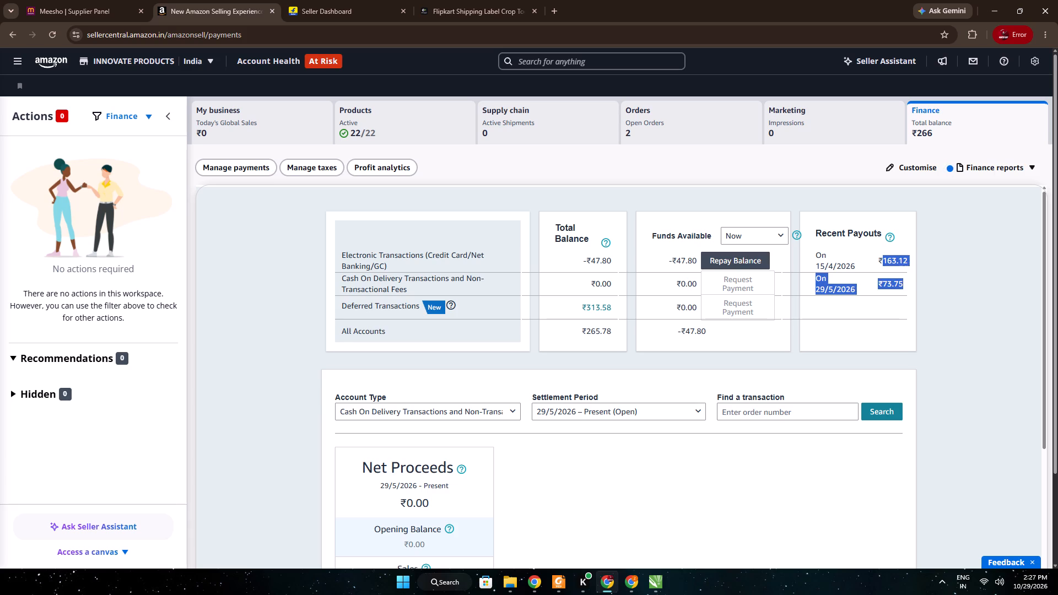
click(882, 309)
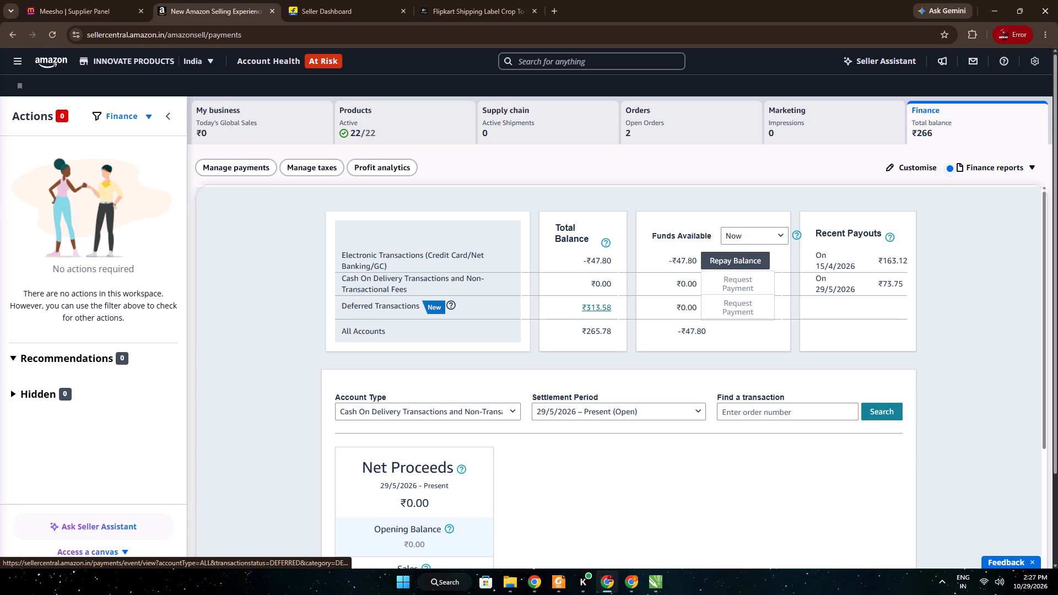
click(595, 307)
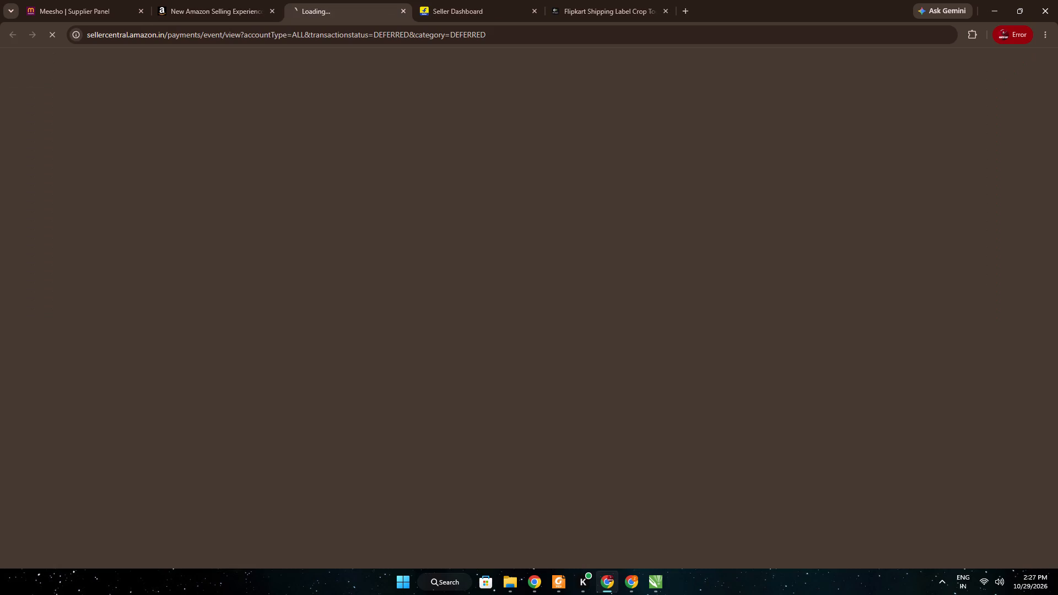
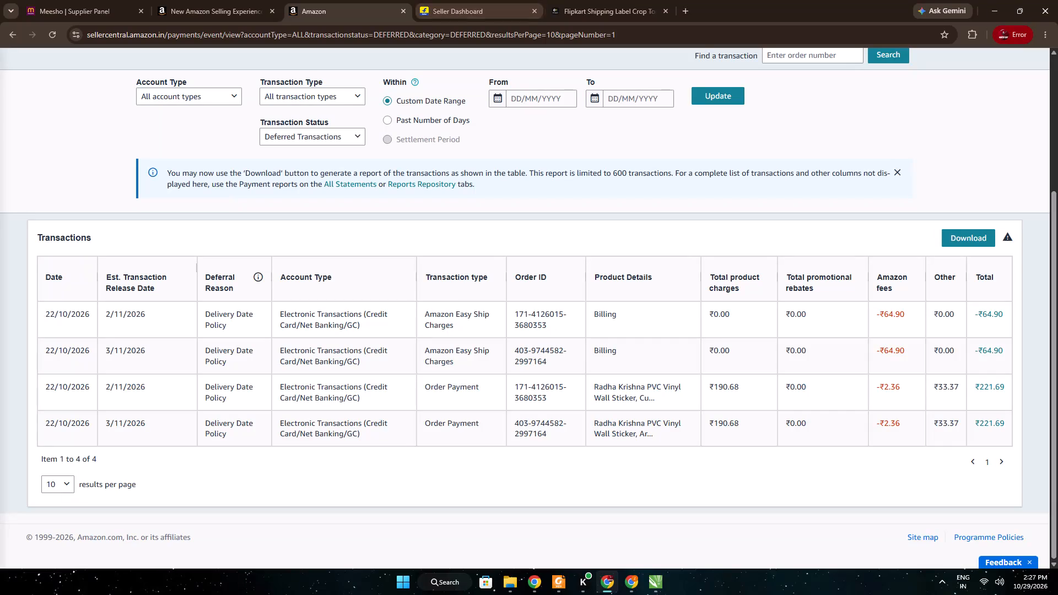
Close the Amazon deferred transactions page.
click(404, 11)
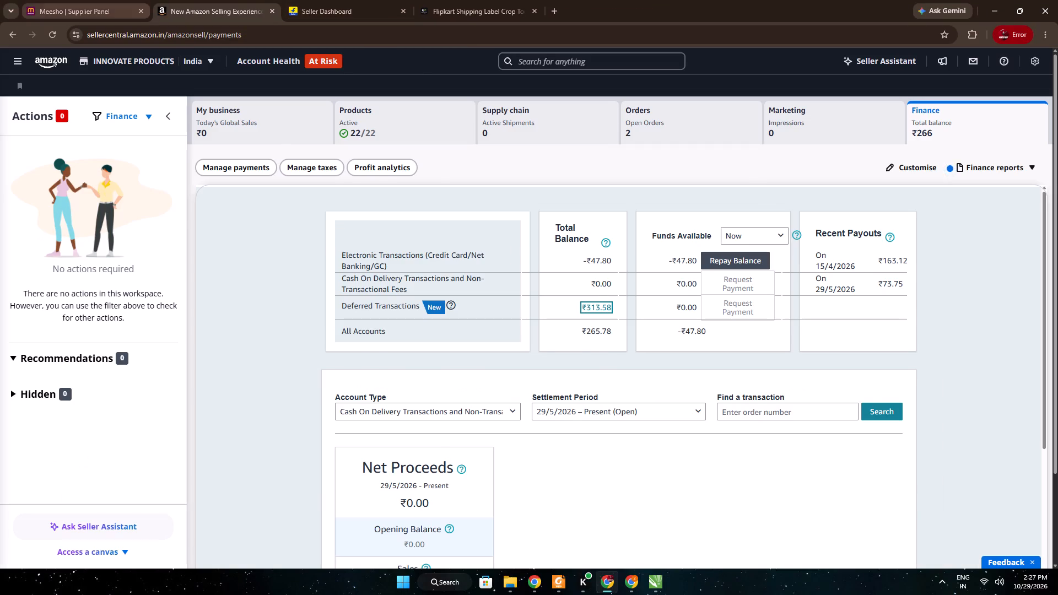
Accept the pending butterfly wall sticker order with SKU VPD BTWALL on the VALUABLE PRODUCTS AND DECALS Meesho panel and reload its orders.
click(92, 0)
scroll(377, 287, up, 2)
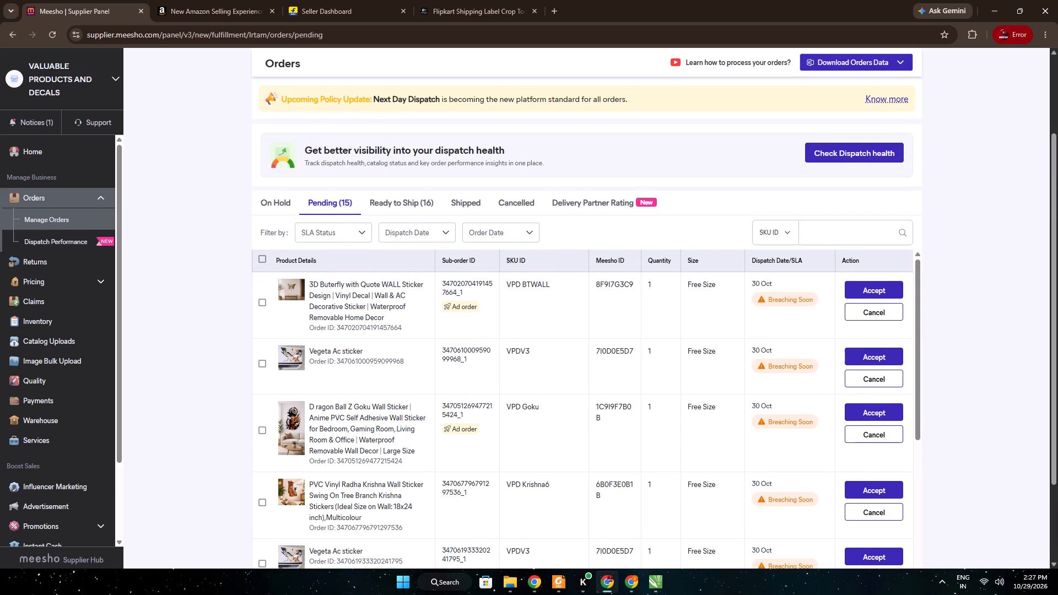
scroll(177, 302, down, 3)
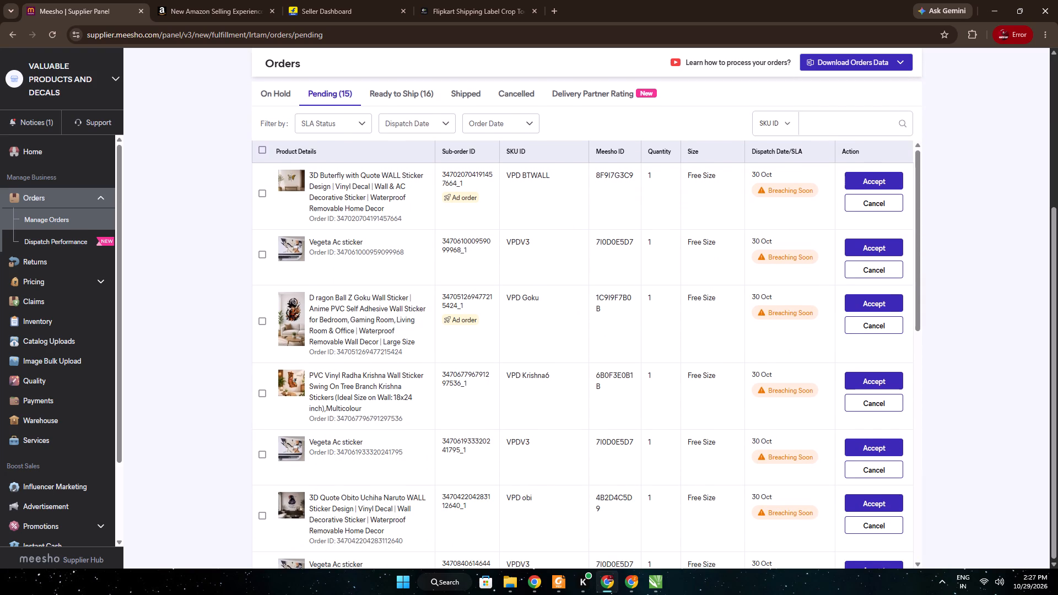
click(261, 192)
scroll(188, 235, down, 4)
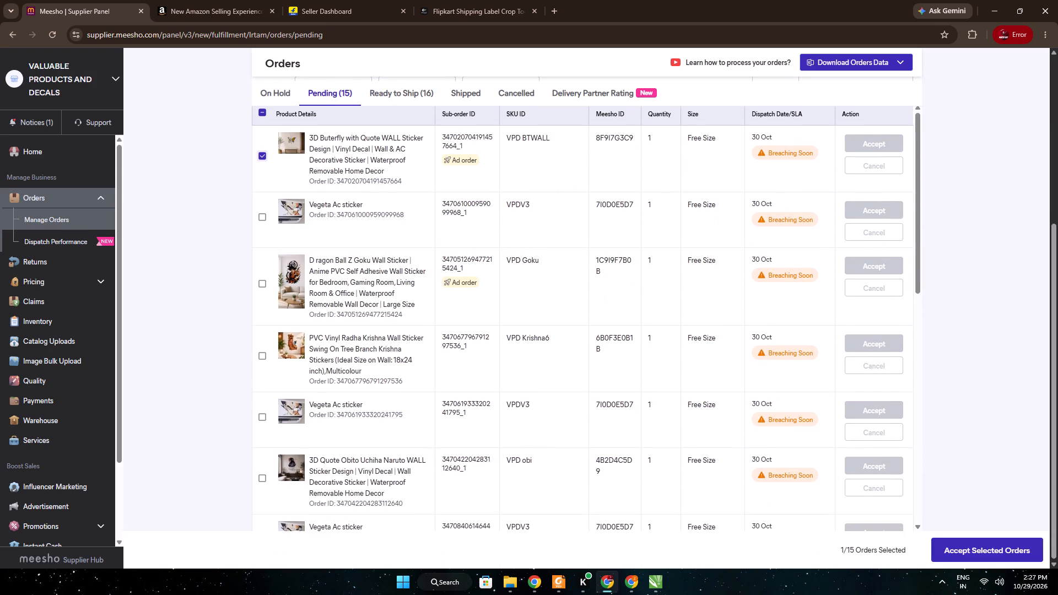
click(996, 551)
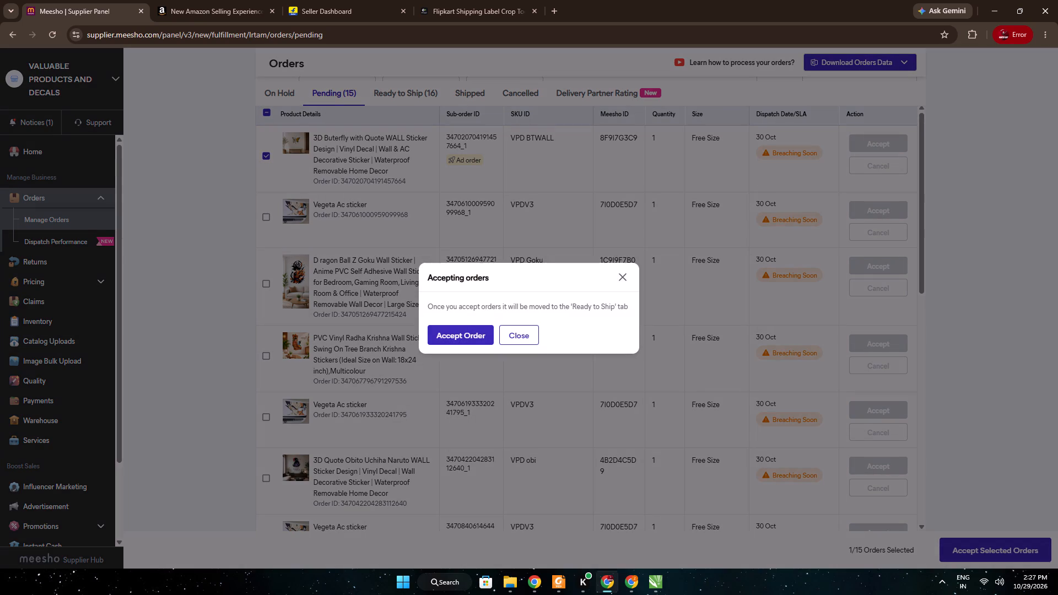
click(460, 336)
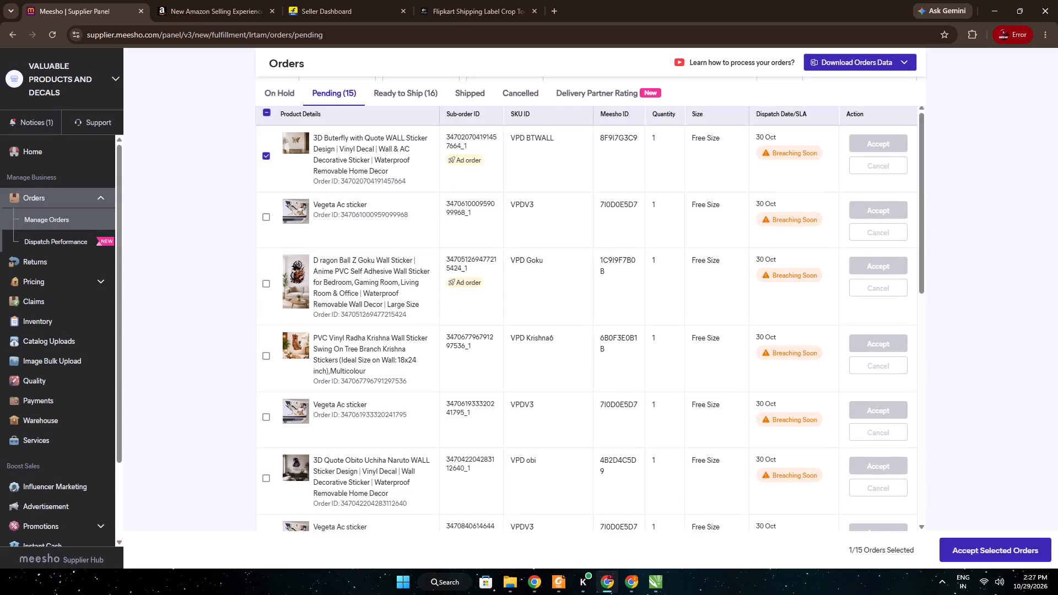
click(47, 34)
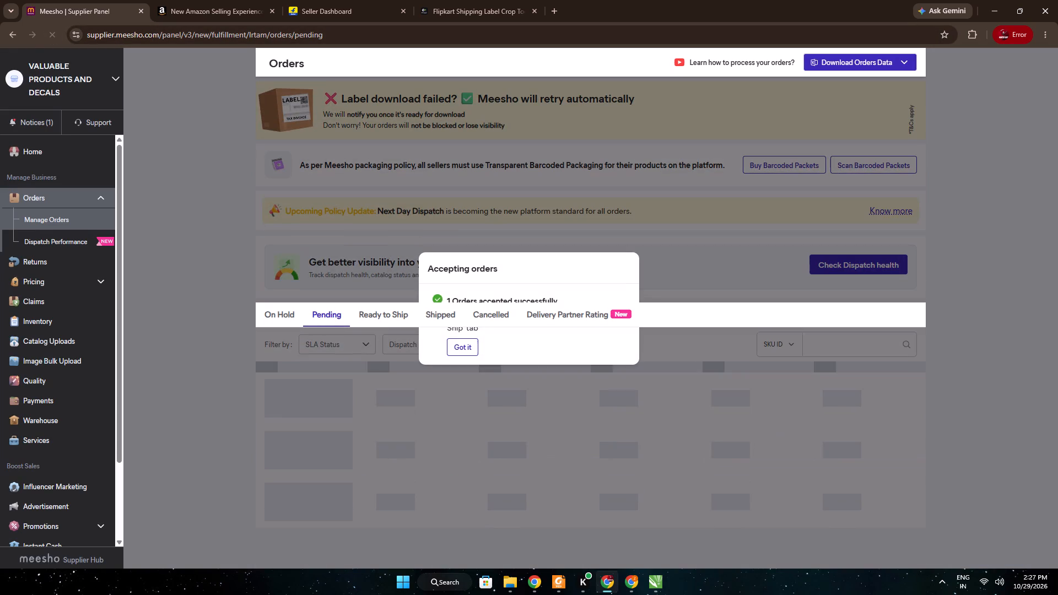
click(466, 355)
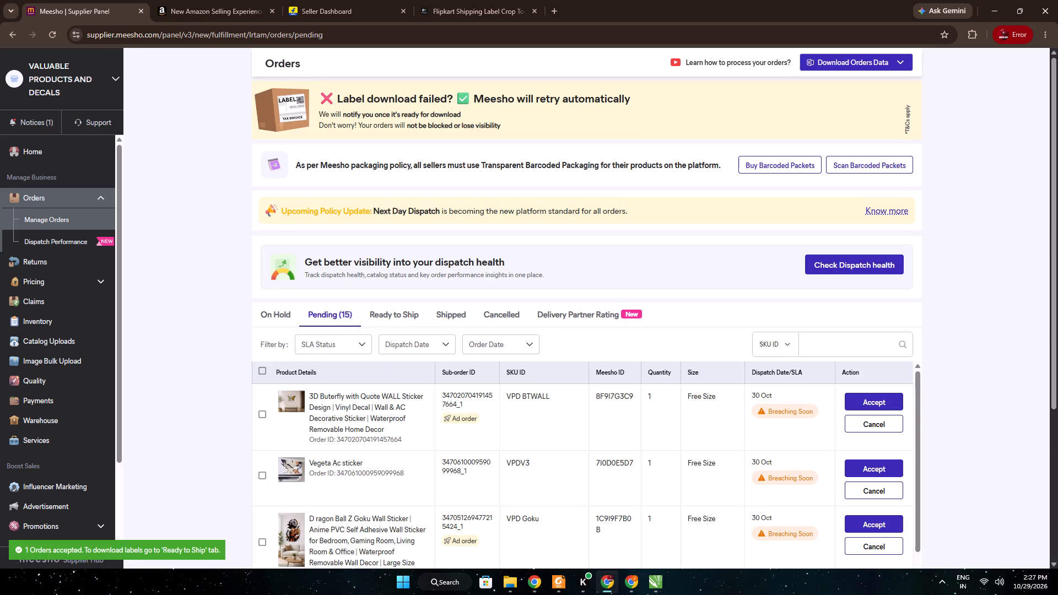
Examine the remaining pending orders on the VALUABLE PRODUCTS AND DECALS Meesho panel and those of TREND BRIDGE, then dismiss TREND BRIDGE's home-page promotion.
scroll(199, 405, down, 4)
scroll(310, 395, down, 7)
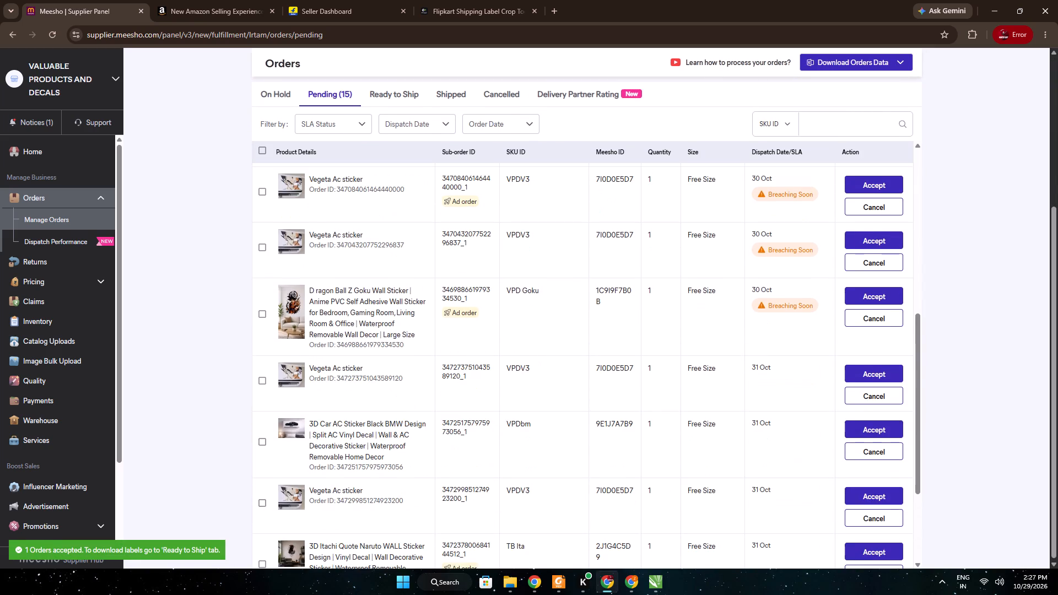
scroll(320, 396, down, 6)
scroll(424, 428, down, 6)
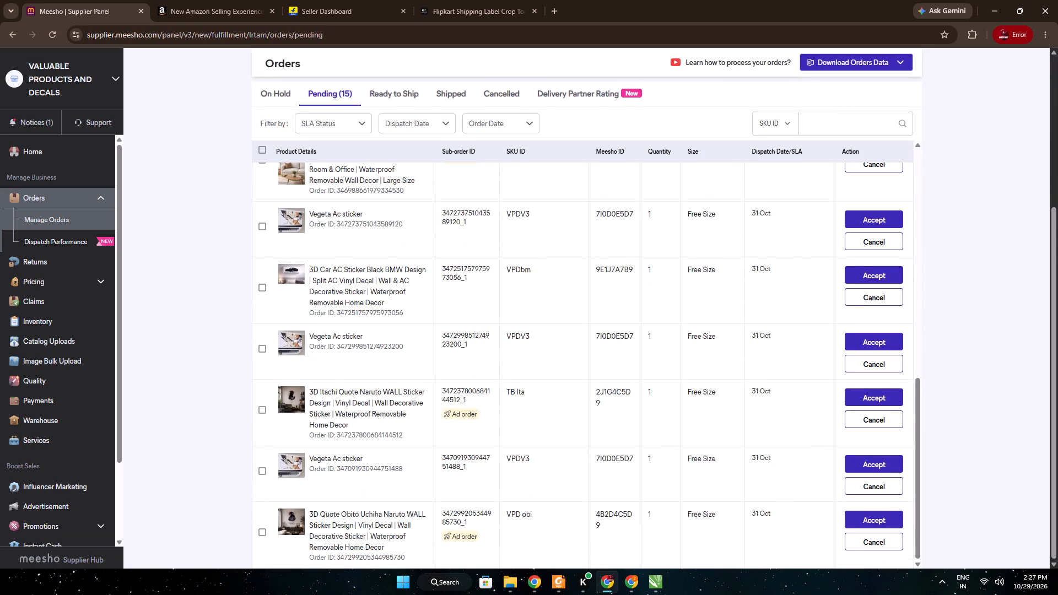
click(629, 583)
click(531, 583)
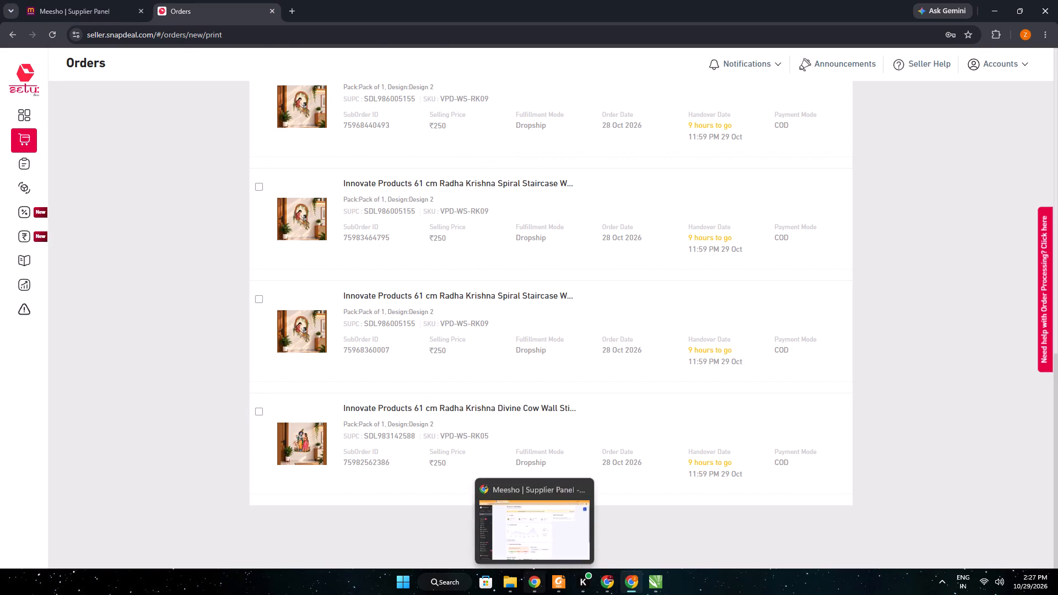
click(305, 174)
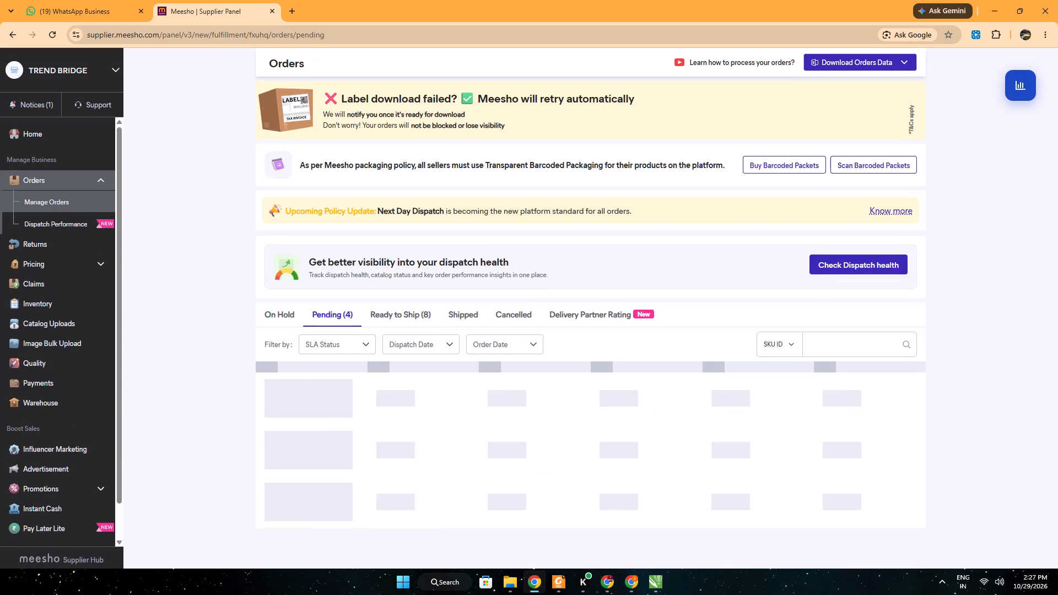
scroll(431, 297, down, 5)
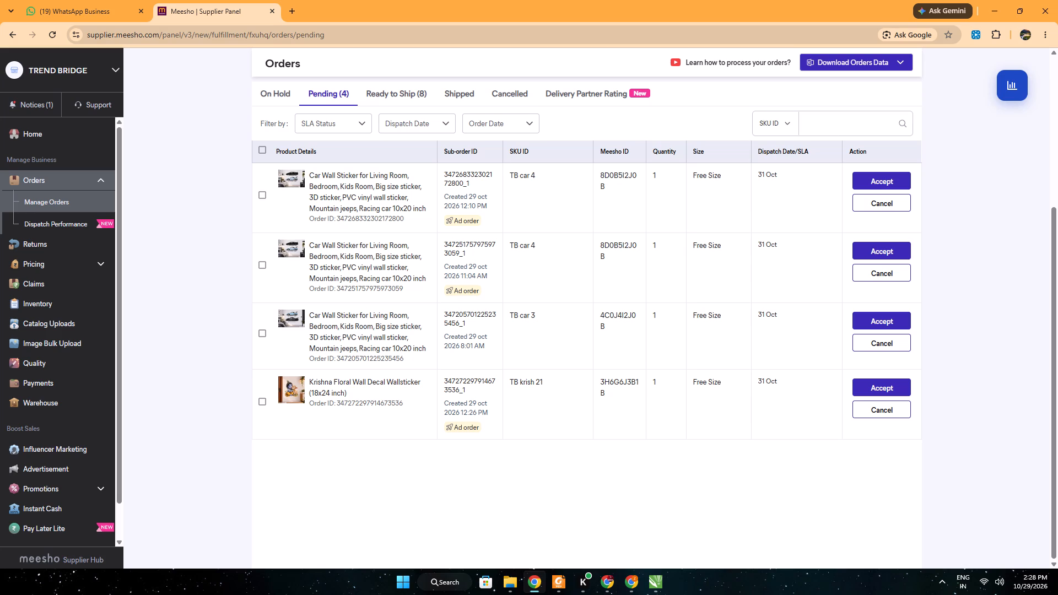
click(78, 143)
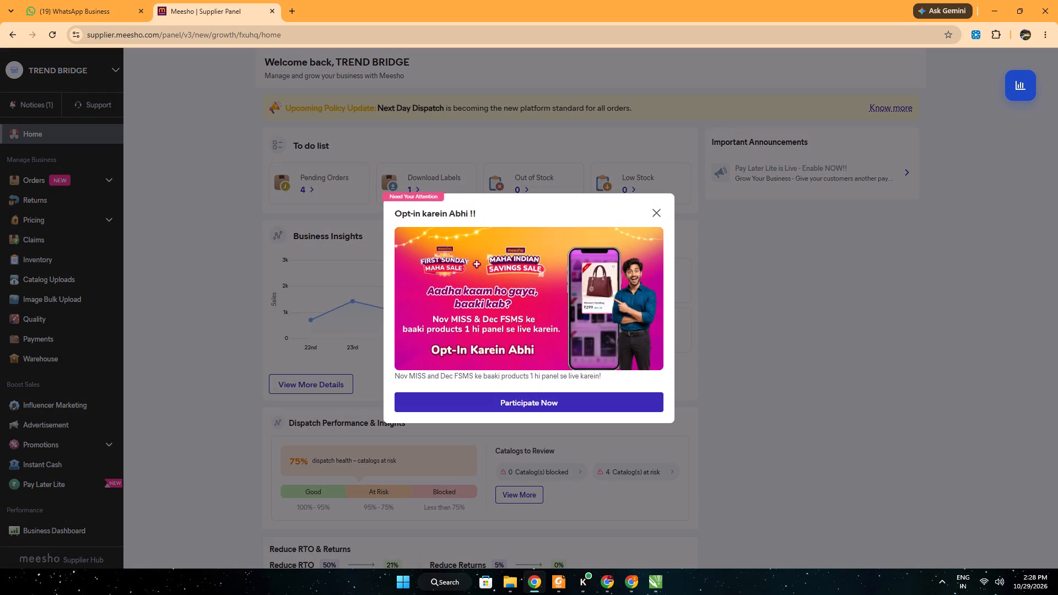
click(656, 213)
Switch to CorelDRAW and examine the upper rows of sticker artwork in the "28 oct urgent .cdr" layout.
click(650, 591)
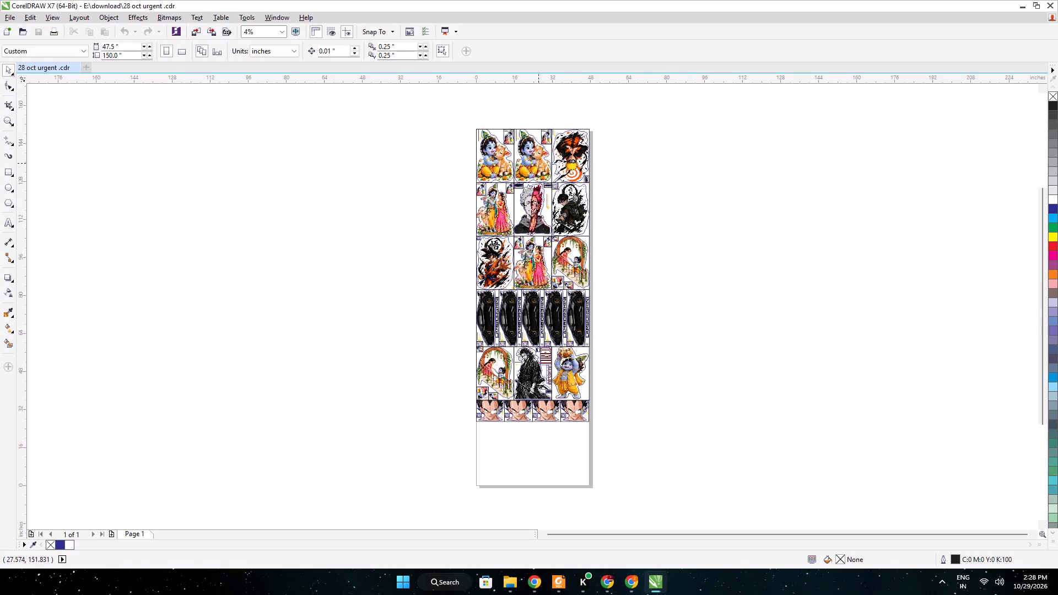
scroll(533, 182, up, 1)
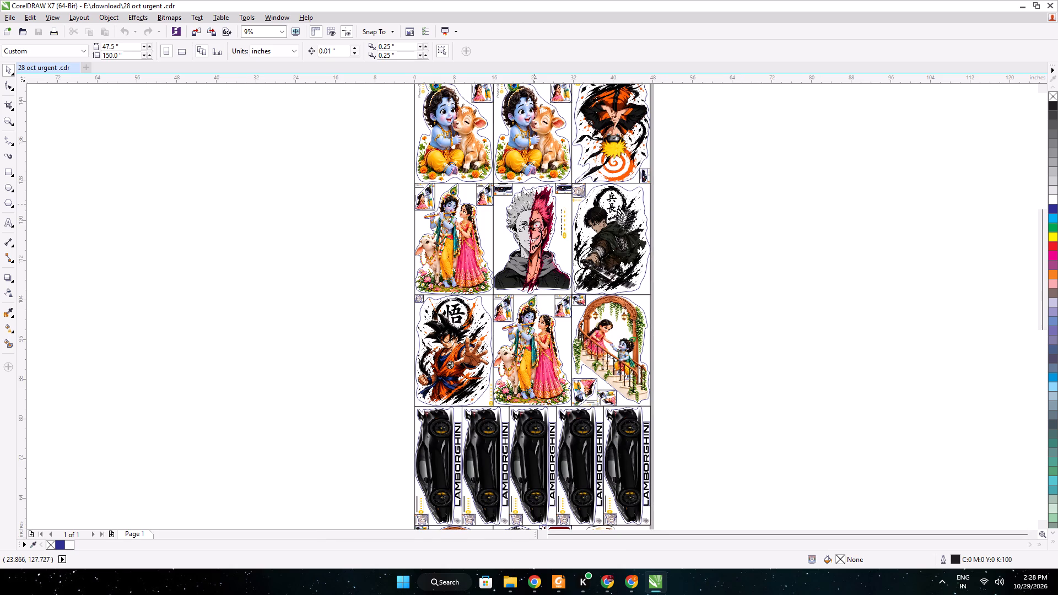
scroll(535, 204, up, 1)
middle_drag(537, 176, 571, 350)
scroll(566, 329, up, 1)
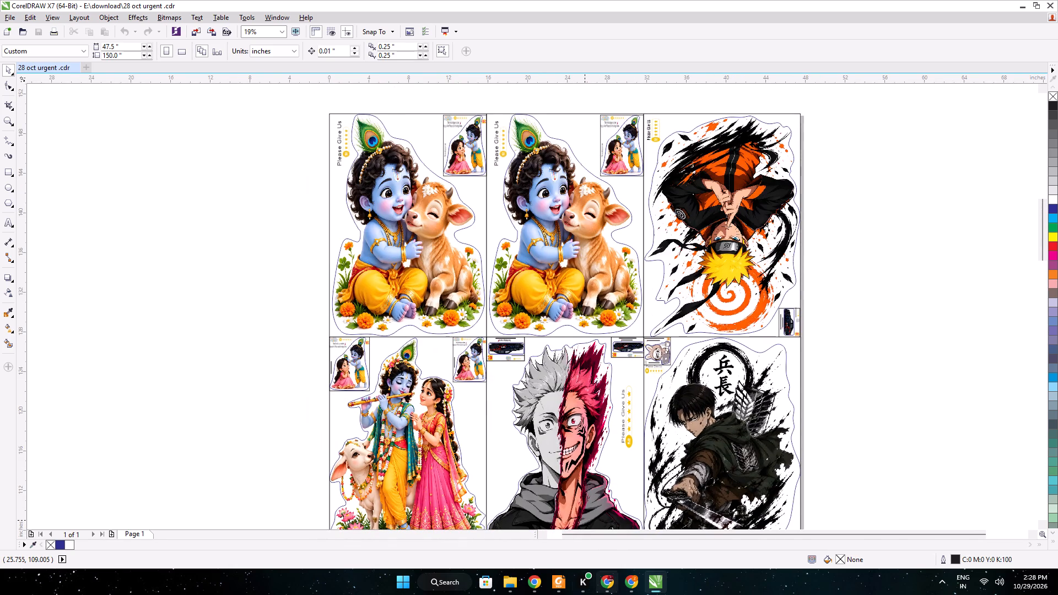
Switch to the TREND BRIDGE Meesho panel and examine its pending and ready-to-ship orders, checking products, SKU IDs and dispatch dates.
click(605, 587)
click(543, 586)
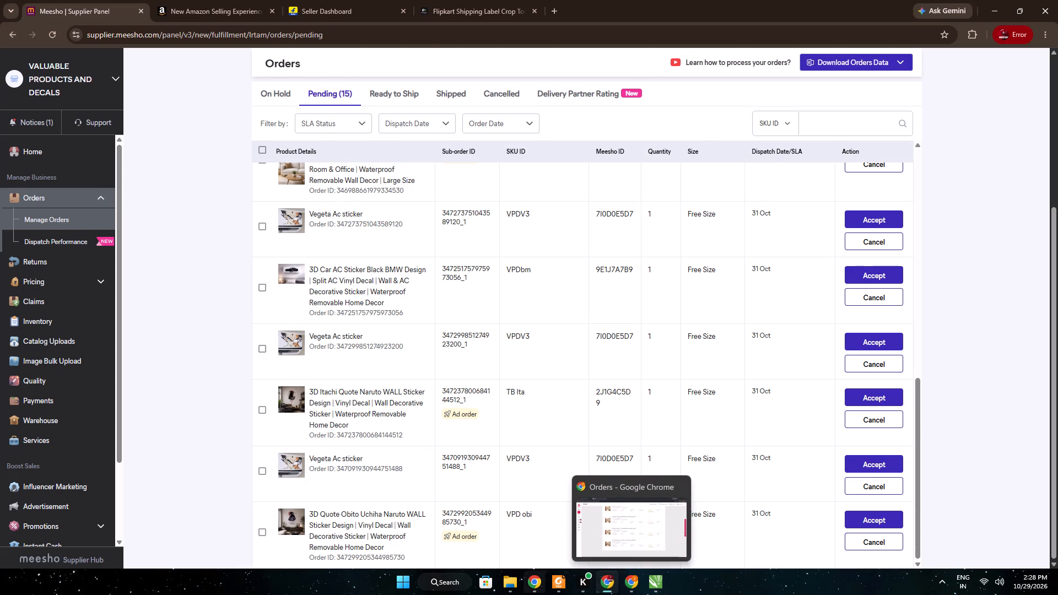
click(312, 189)
scroll(395, 372, down, 10)
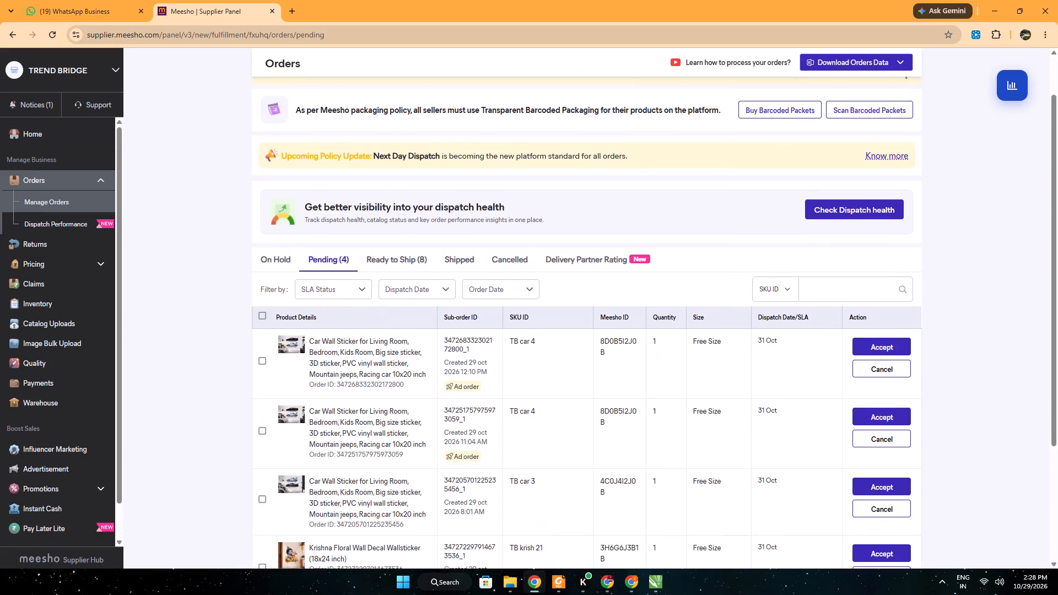
scroll(398, 386, down, 2)
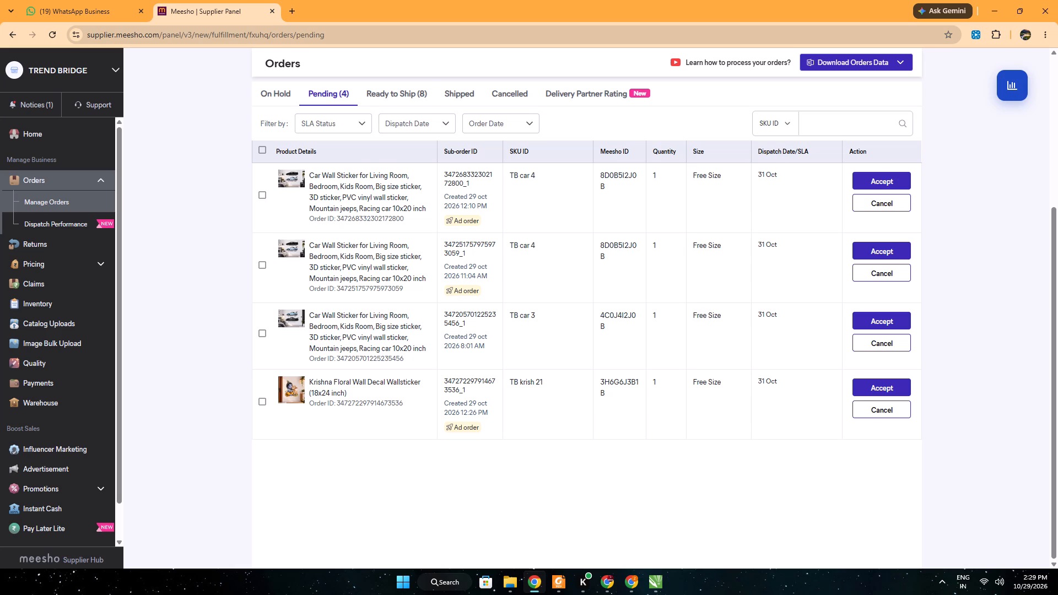
click(413, 88)
scroll(429, 399, down, 11)
scroll(396, 446, down, 5)
scroll(397, 446, up, 6)
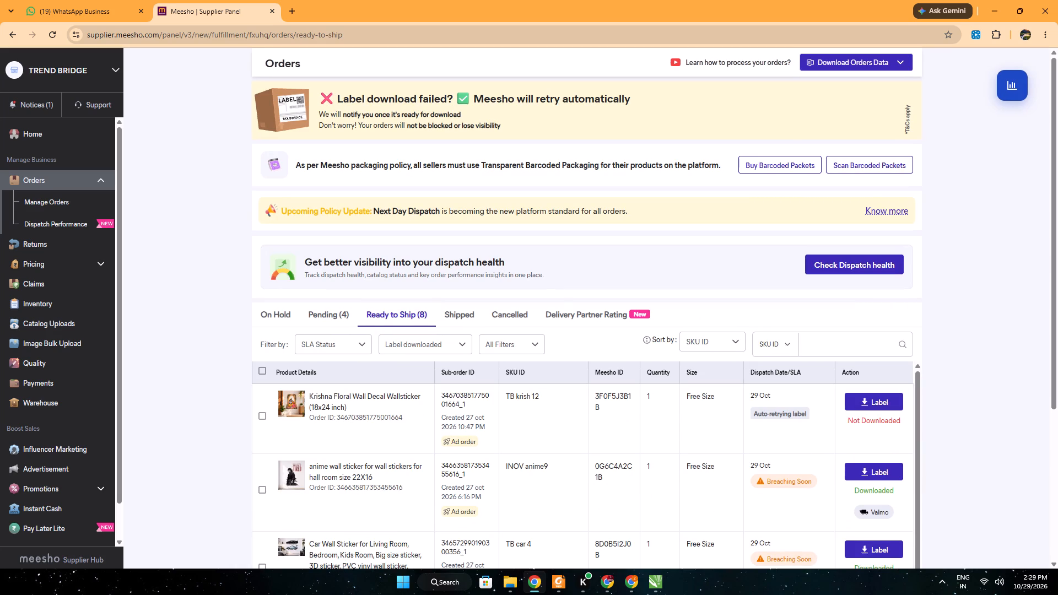
Accept TREND BRIDGE's pending Krishna Floral Wall Decal order with SKU TB krish 21 and reload the orders page.
click(325, 320)
scroll(325, 455, down, 2)
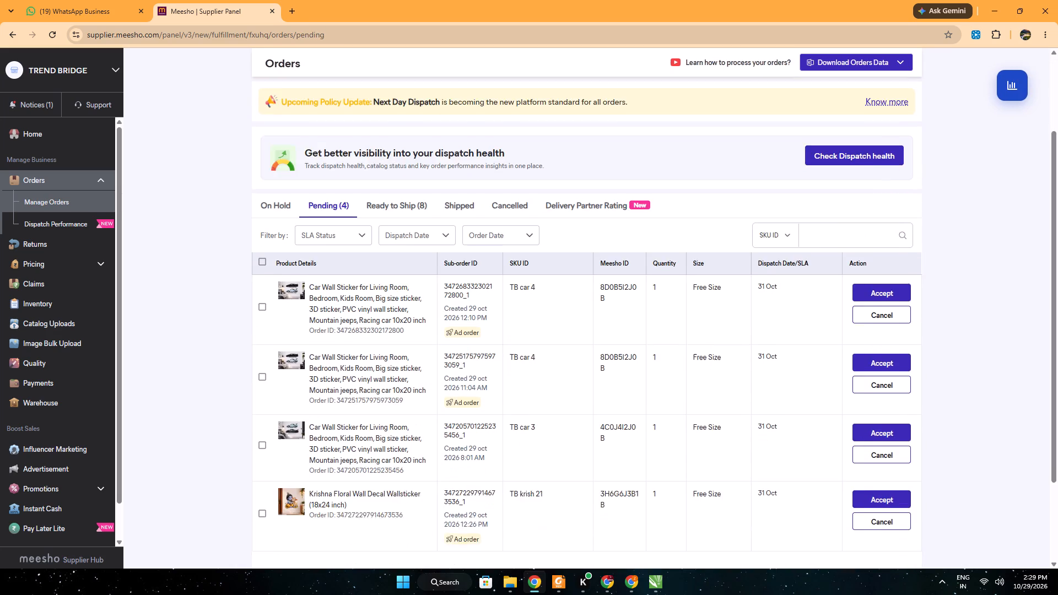
scroll(325, 453, down, 5)
click(885, 386)
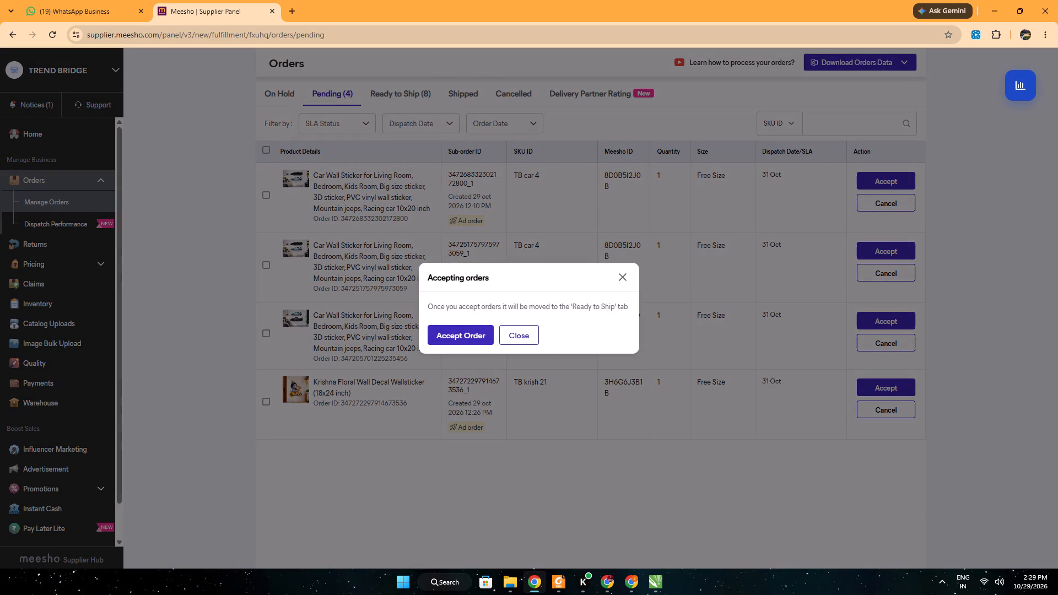
click(471, 333)
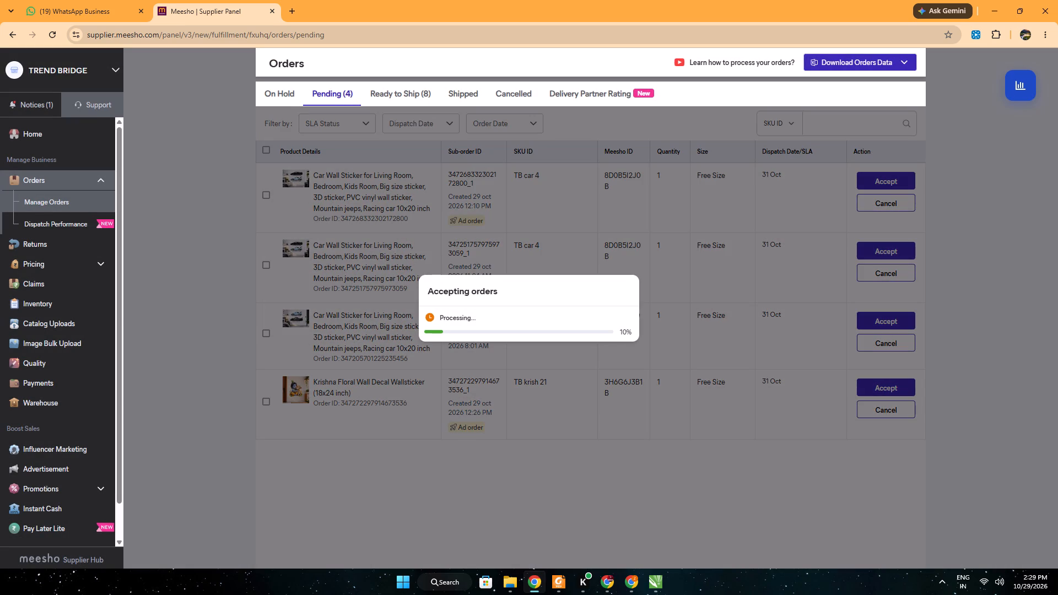
click(46, 39)
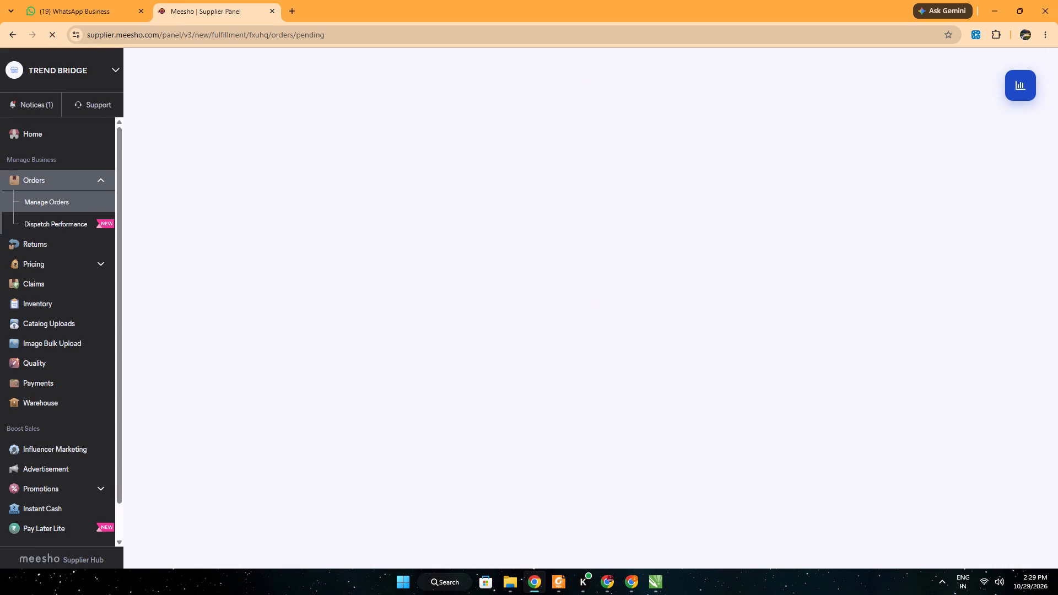
click(473, 345)
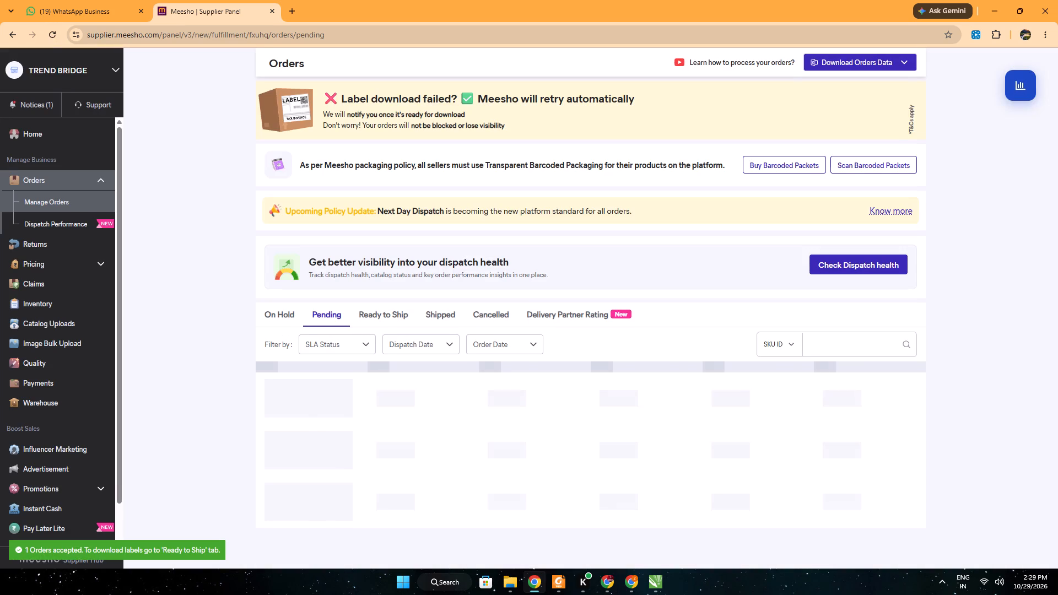
Select all of TREND BRIDGE's listed pending orders and accept them together.
click(266, 364)
click(263, 369)
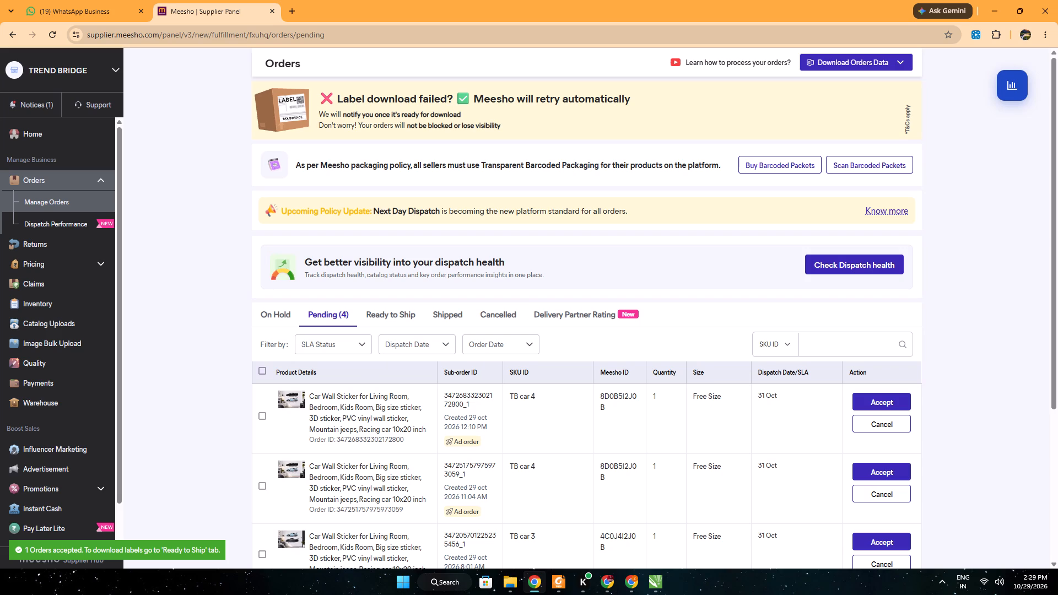
click(938, 537)
click(1017, 558)
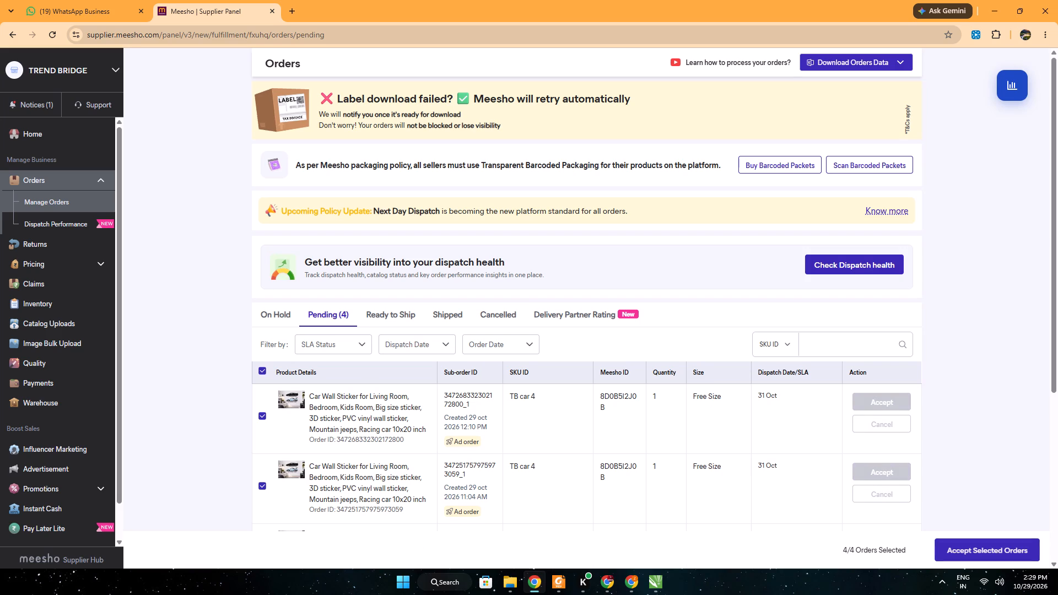
click(459, 343)
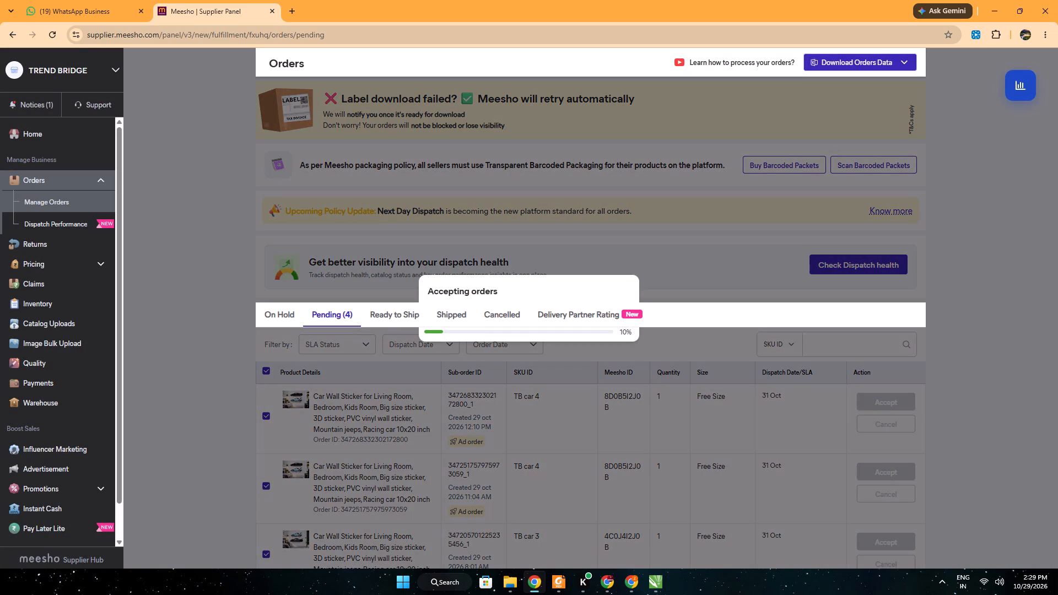
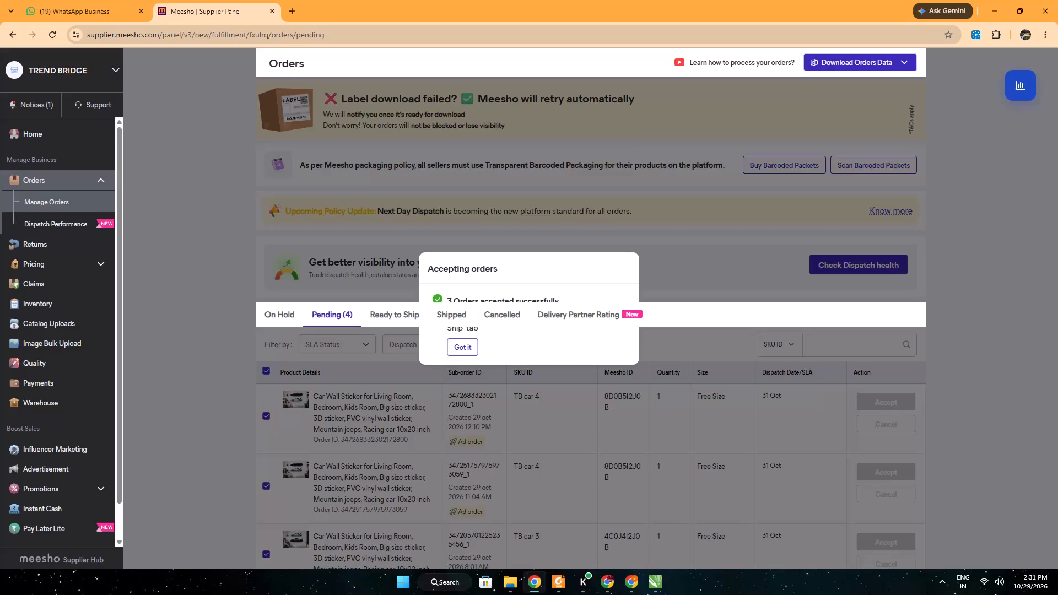
Examine TREND BRIDGE's ready-to-ship orders, checking products, SKU IDs, dispatch dates and label status, and recheck its pending orders.
click(403, 315)
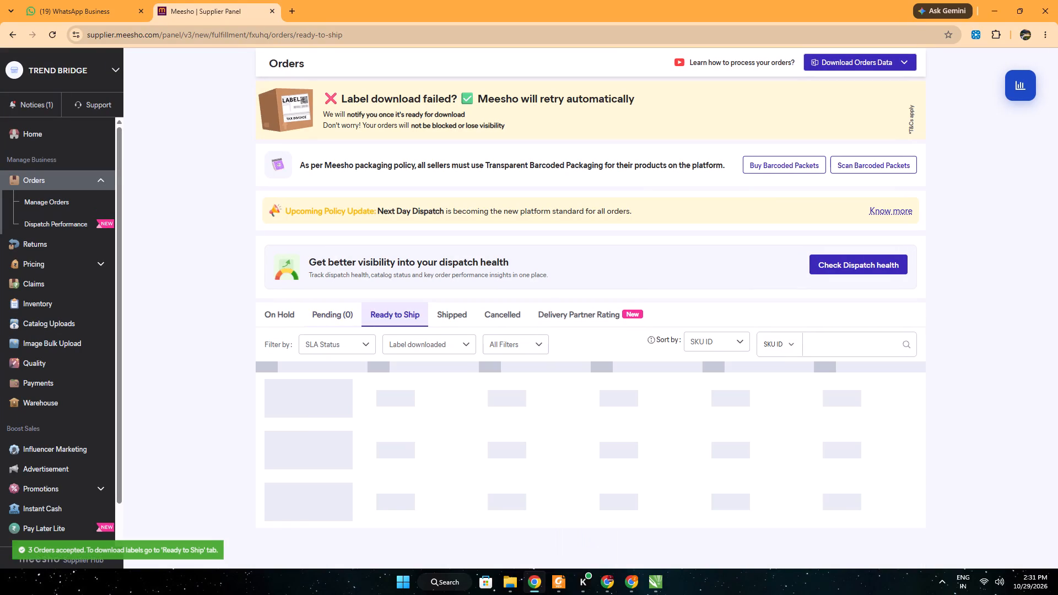
click(334, 319)
click(374, 310)
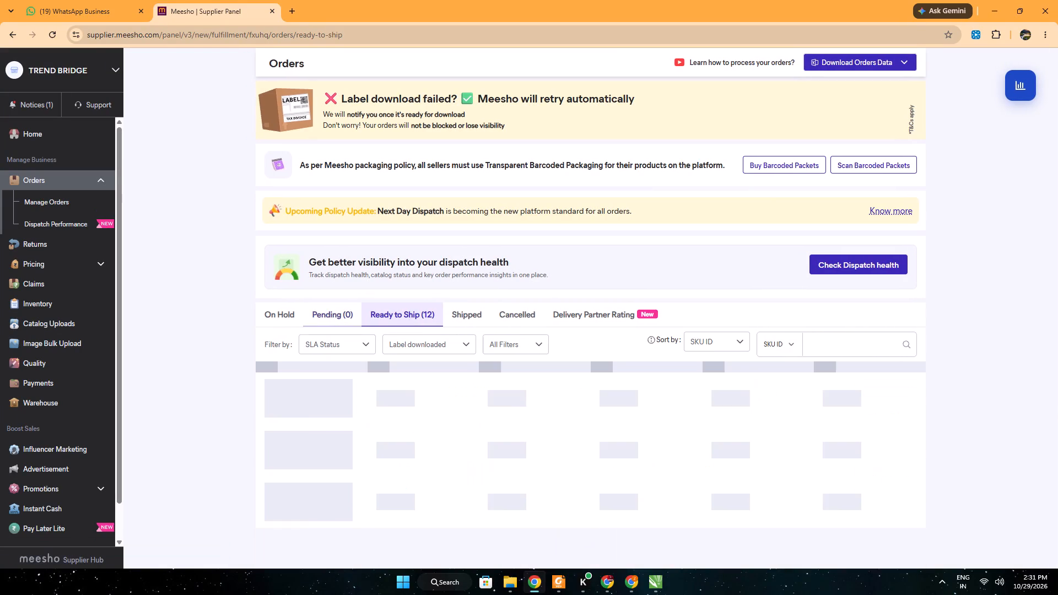
scroll(418, 317, down, 4)
scroll(331, 323, down, 3)
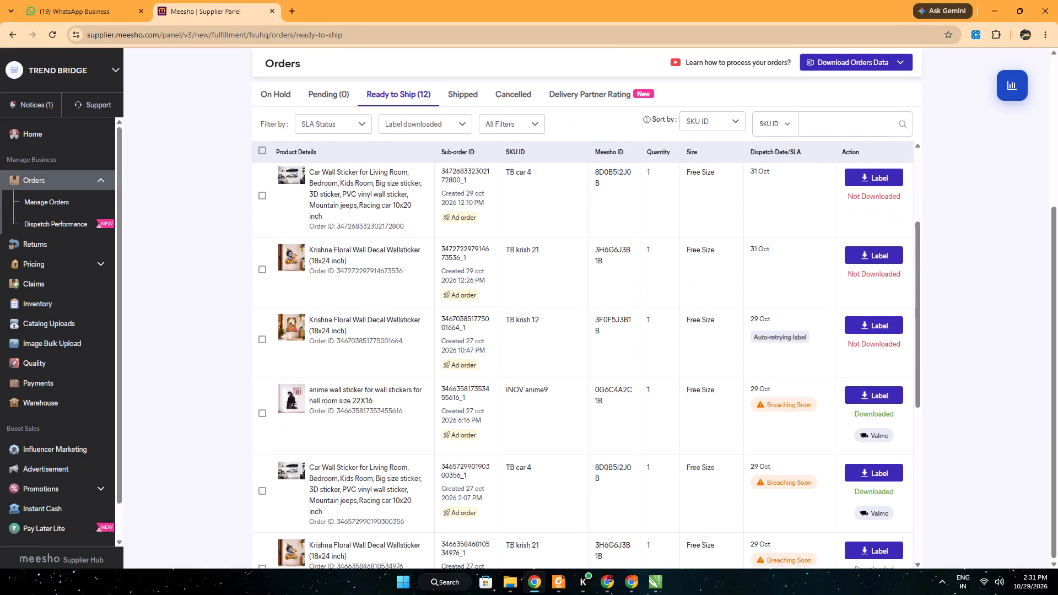
scroll(519, 257, down, 3)
scroll(484, 329, down, 19)
scroll(485, 367, up, 15)
click(336, 305)
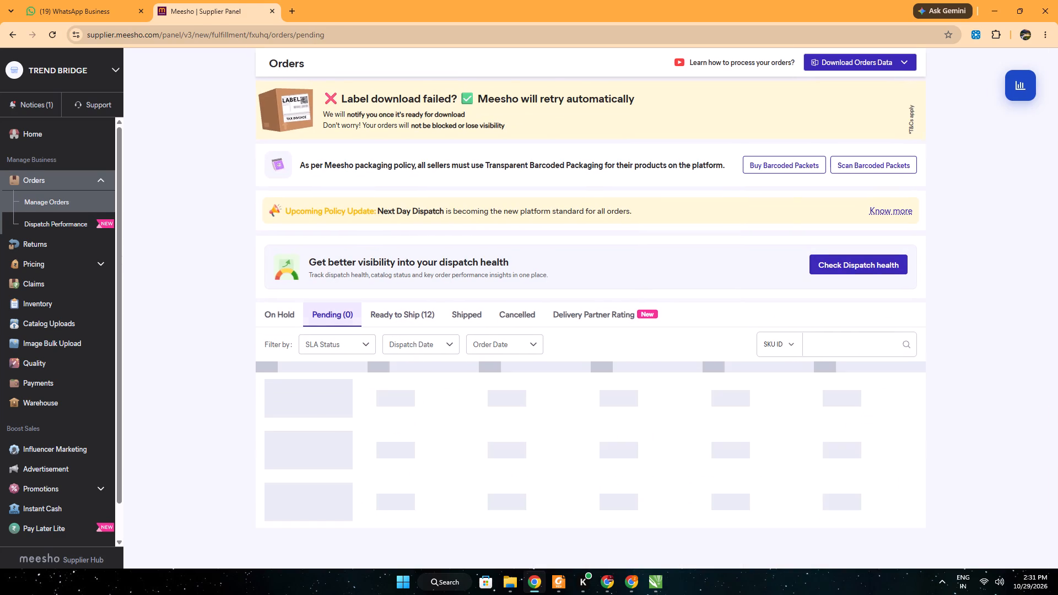
Switch to the VALUABLE PRODUCTS AND DECALS panel and select the 30 Oct orders: the upper VPD Goku, VPD Krishna6 and last three VPDV3 Vegeta stickers.
click(607, 580)
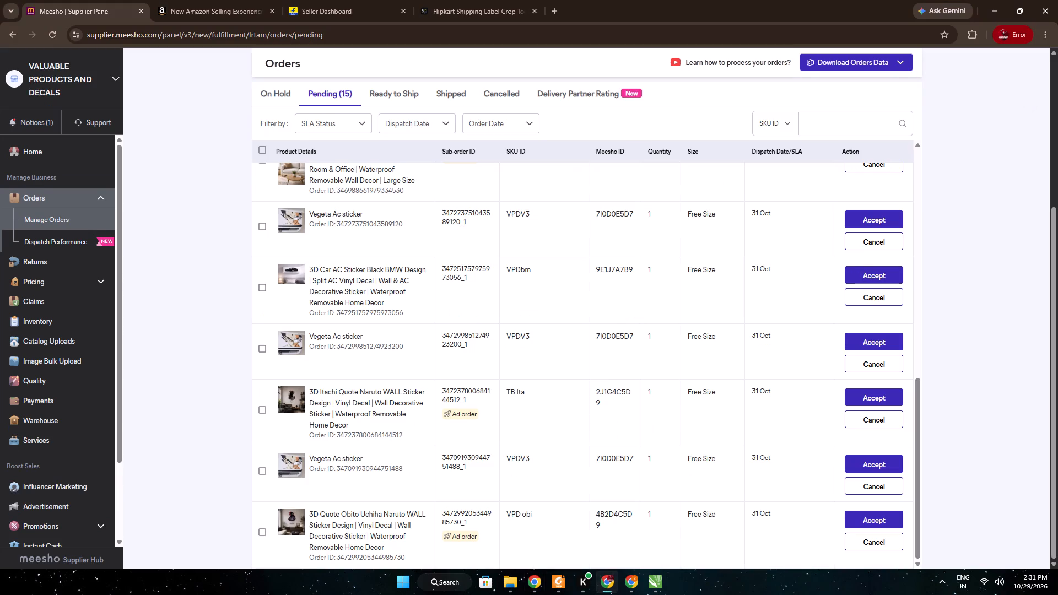
scroll(346, 320, up, 12)
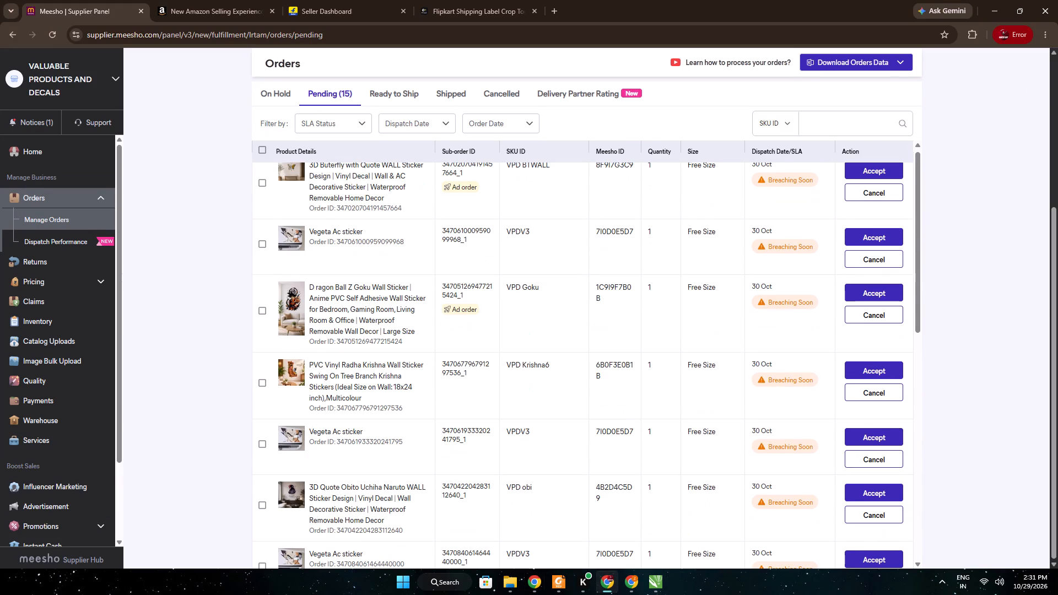
click(261, 322)
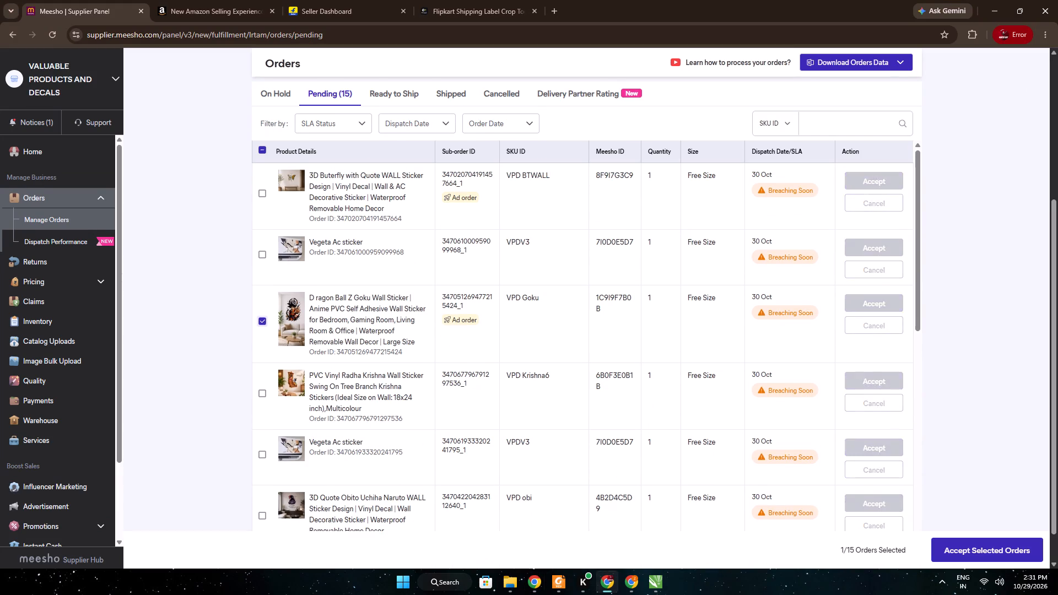
scroll(345, 339, down, 2)
click(264, 284)
scroll(446, 290, down, 2)
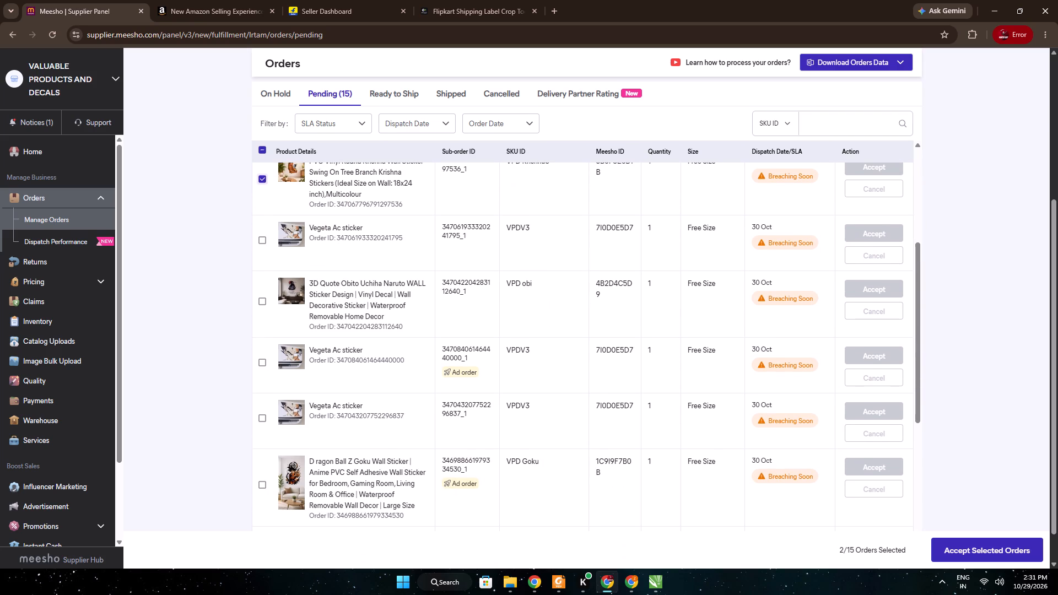
scroll(319, 307, up, 3)
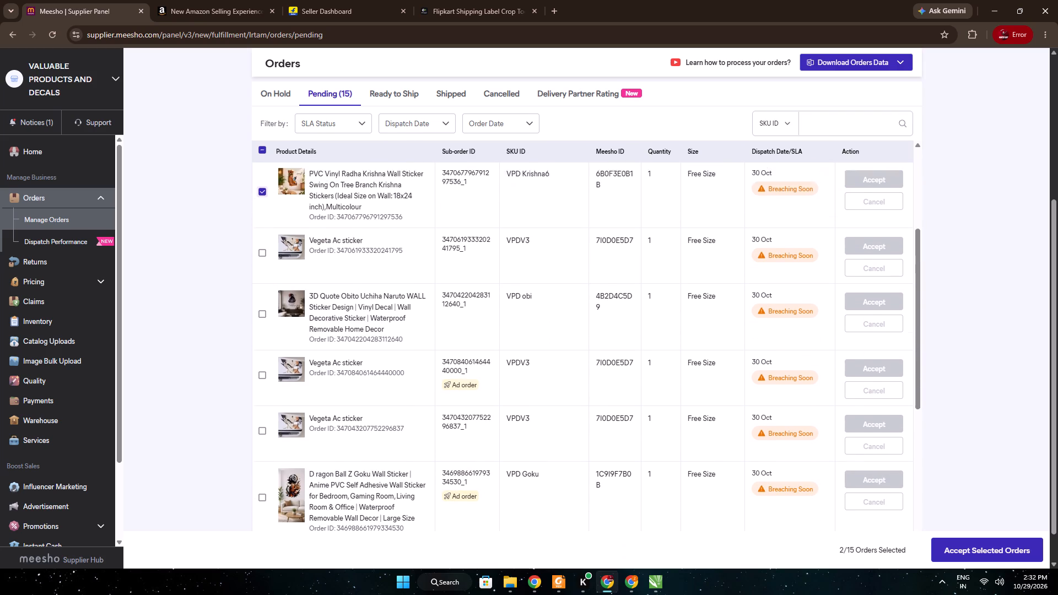
scroll(319, 307, down, 6)
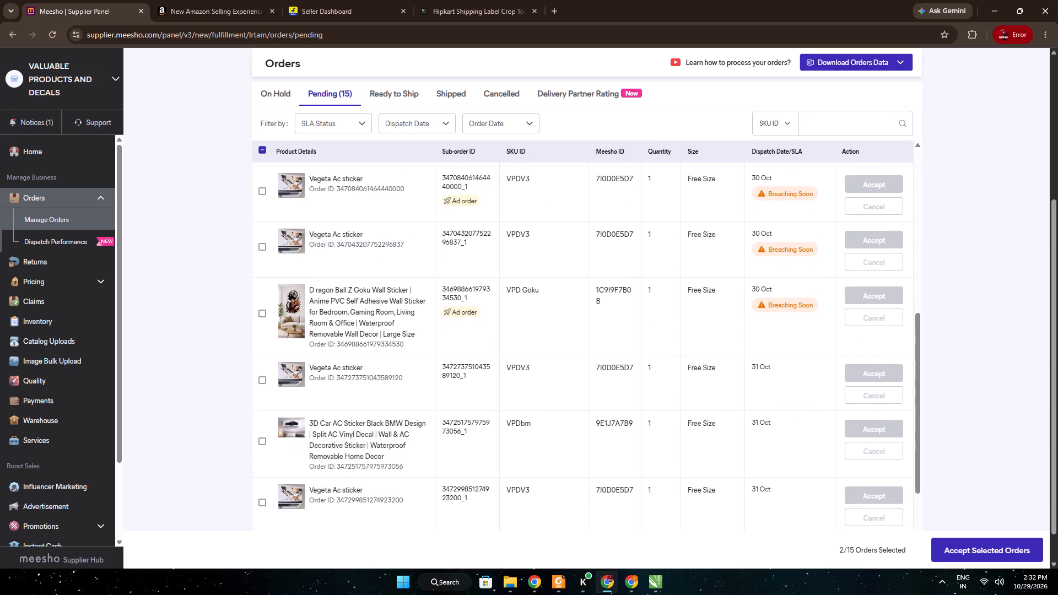
scroll(319, 307, up, 4)
click(266, 291)
click(263, 411)
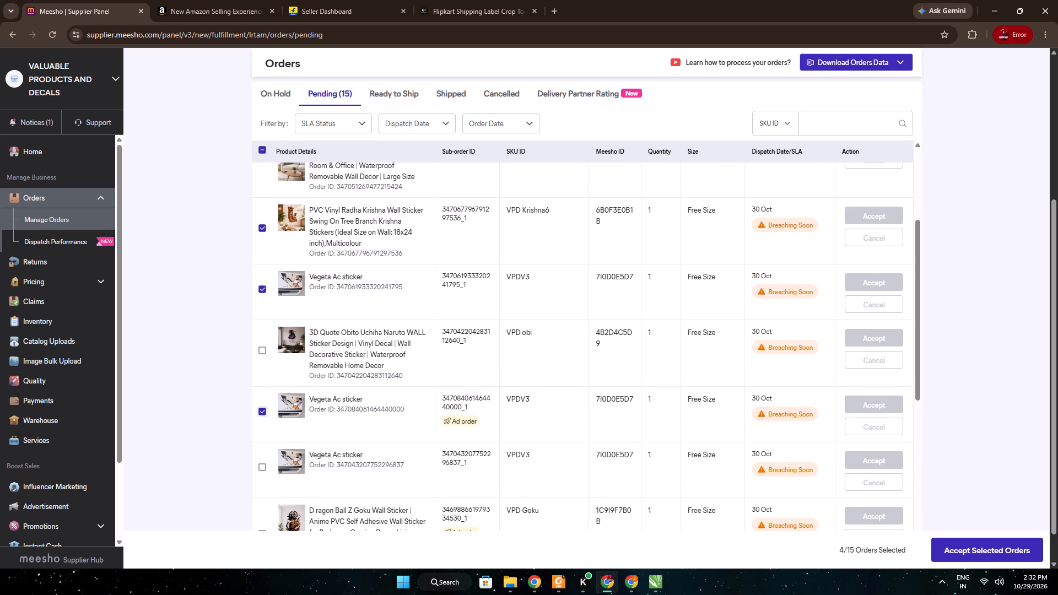
click(260, 469)
scroll(329, 384, down, 5)
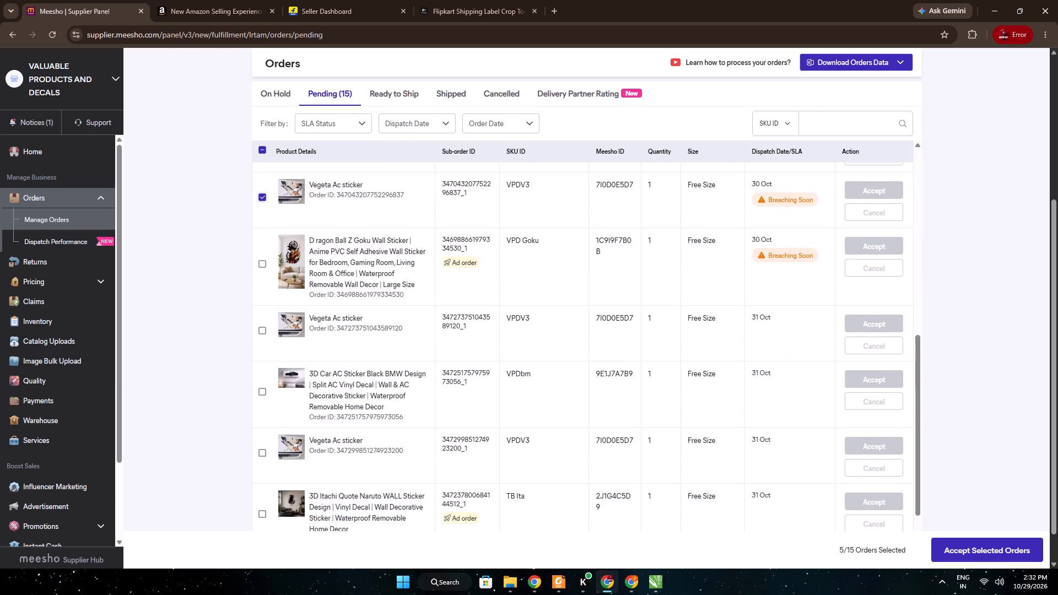
scroll(329, 384, down, 1)
click(266, 333)
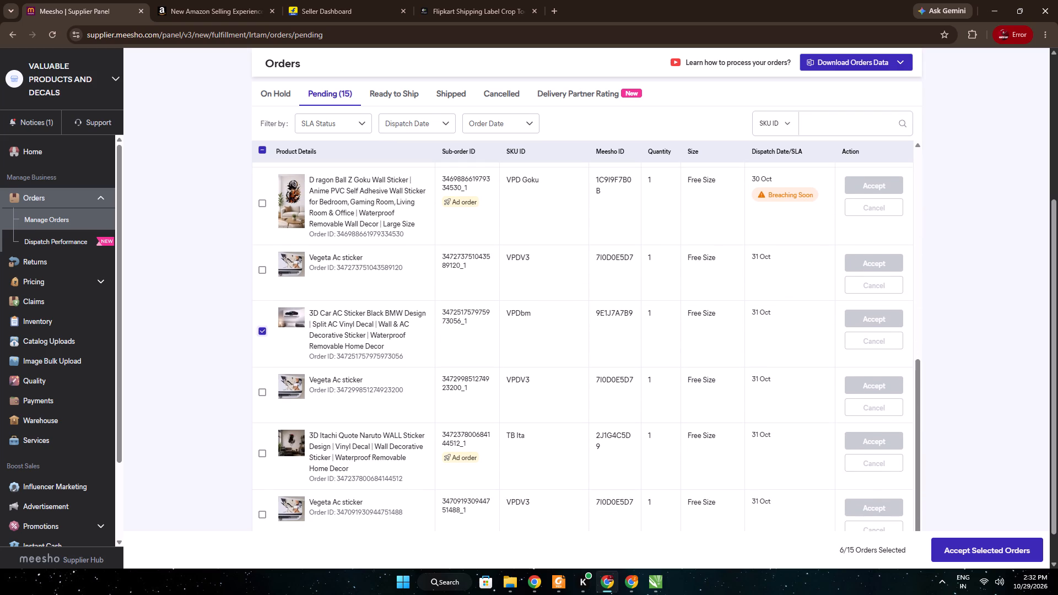
scroll(299, 358, down, 4)
click(264, 373)
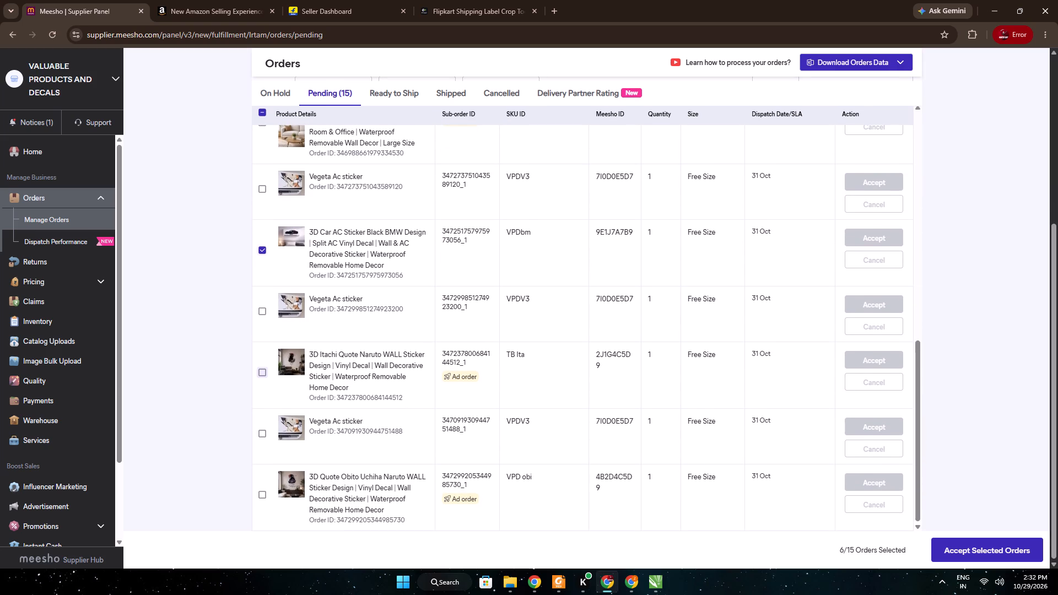
scroll(728, 440, down, 3)
scroll(646, 403, up, 4)
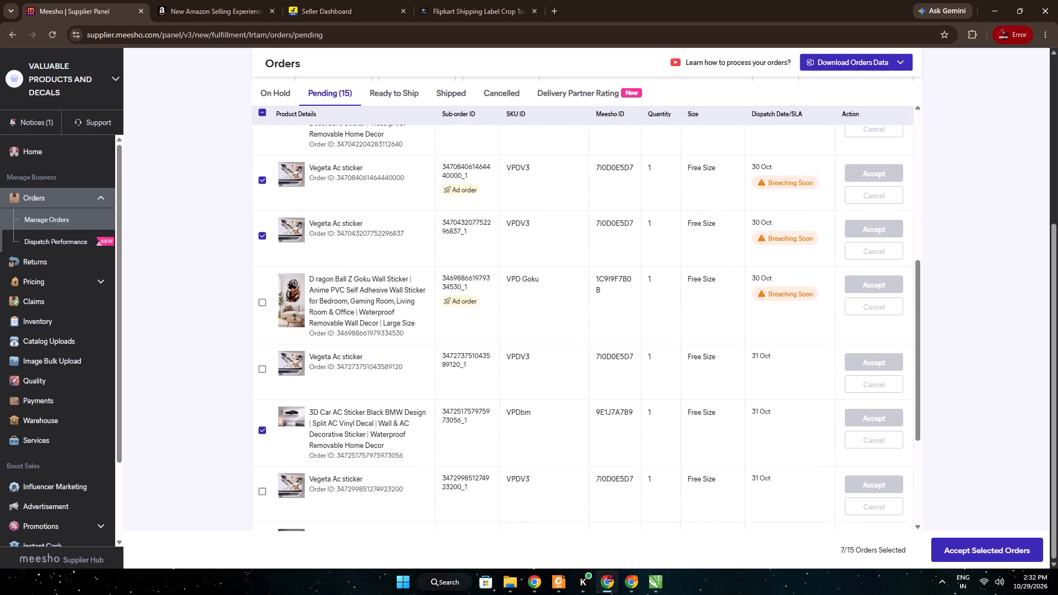
scroll(646, 403, up, 11)
click(991, 551)
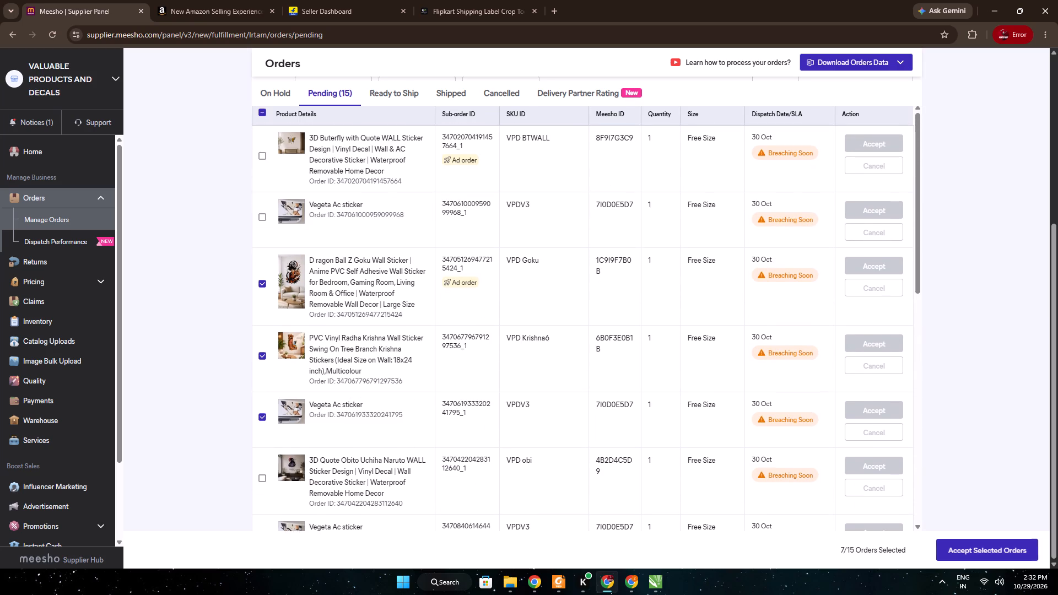
click(473, 331)
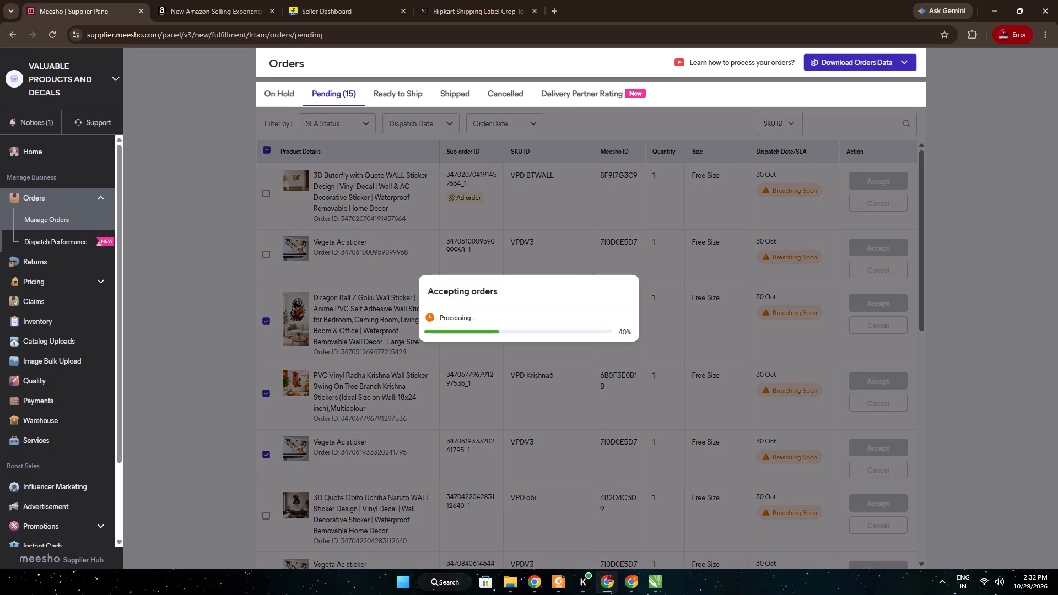
key(ctrl+r)
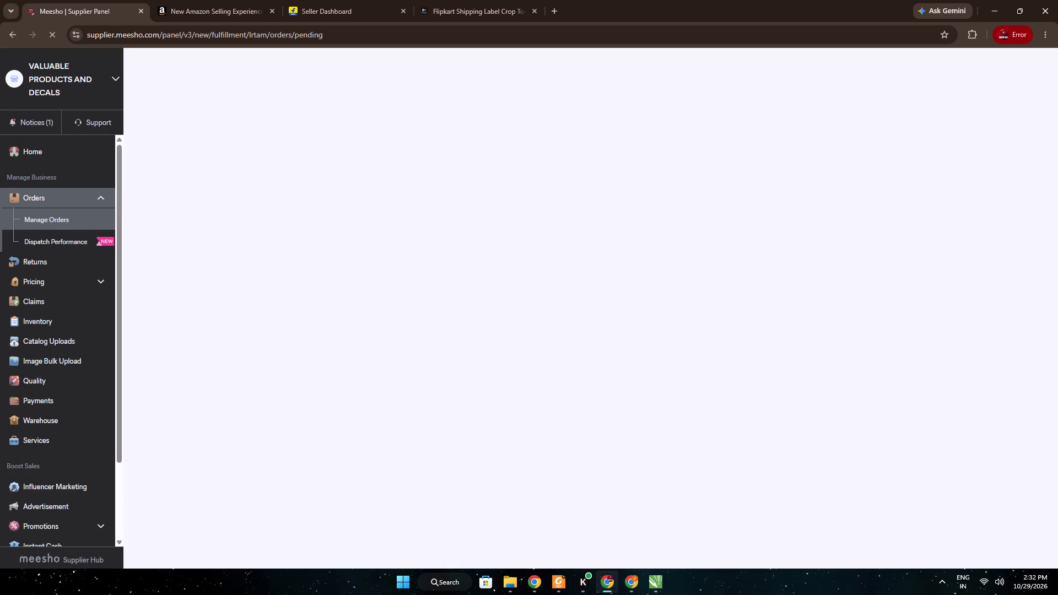
key(ctrl+r)
key(ctrl+r)
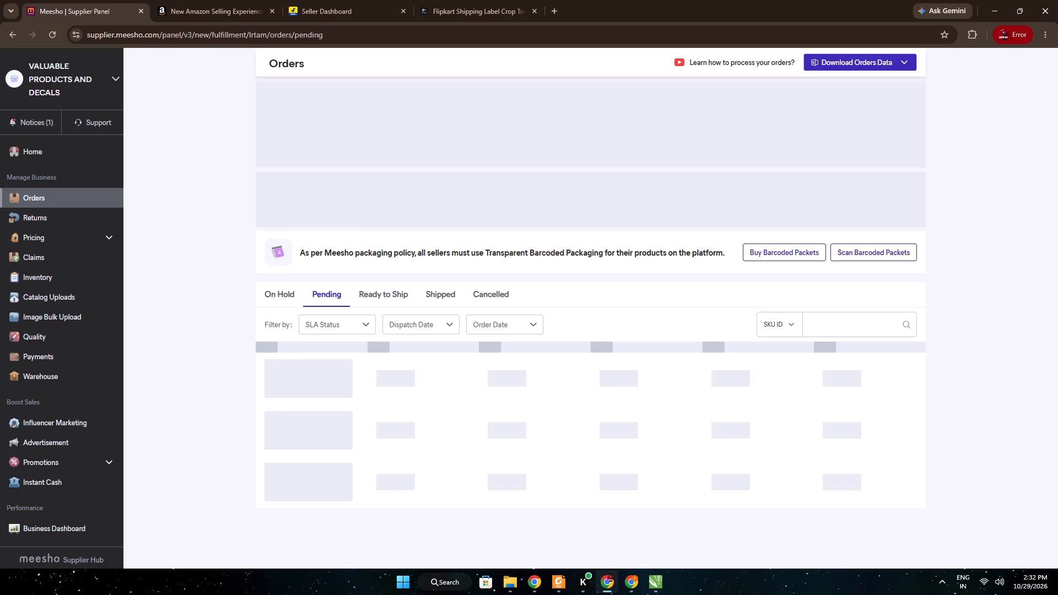
key(ctrl+r)
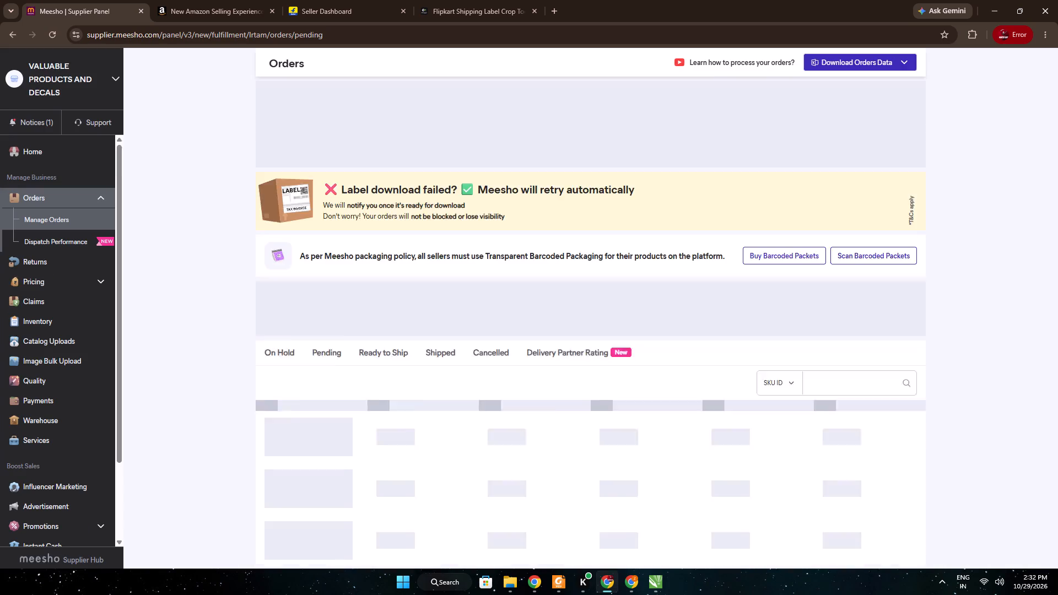
click(459, 348)
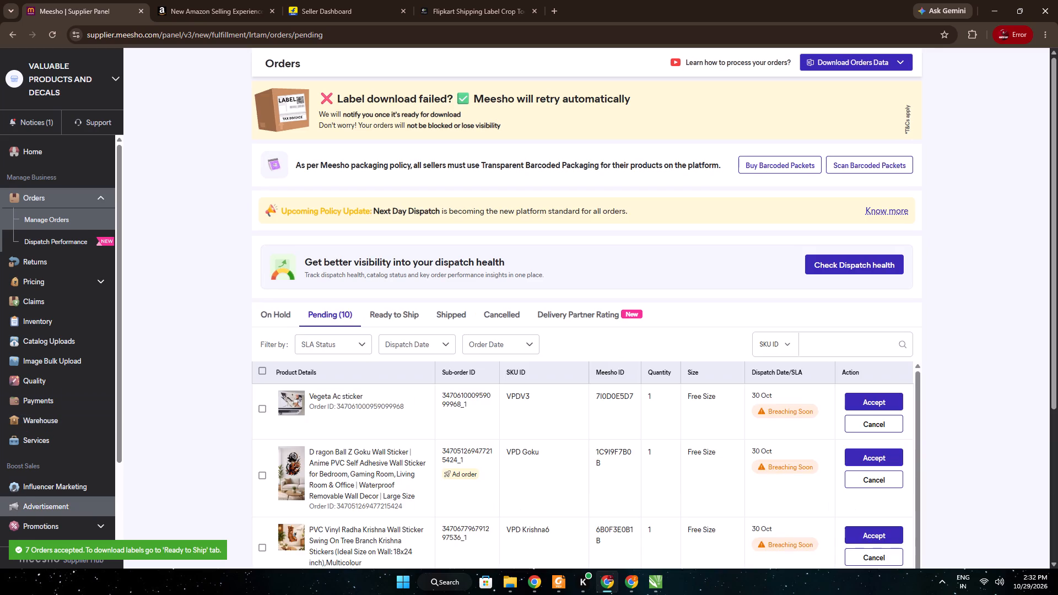
Open the details of advertising campaign 3663423 - 10/28/2026 and examine each catalog's ad spend, orders, clicks and delivered ROI.
click(37, 502)
scroll(455, 373, down, 9)
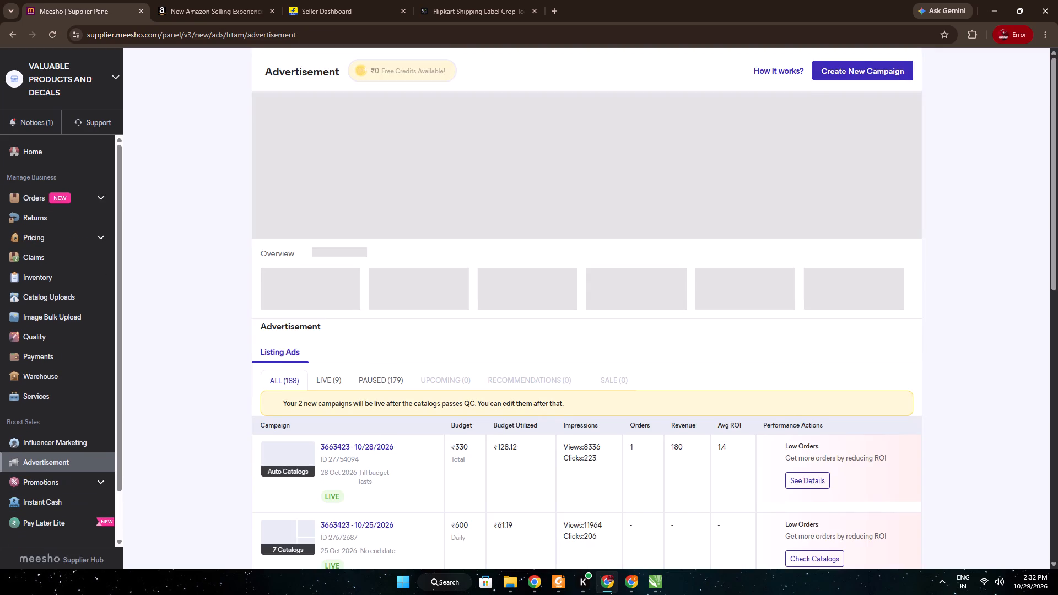
scroll(468, 369, down, 1)
click(802, 364)
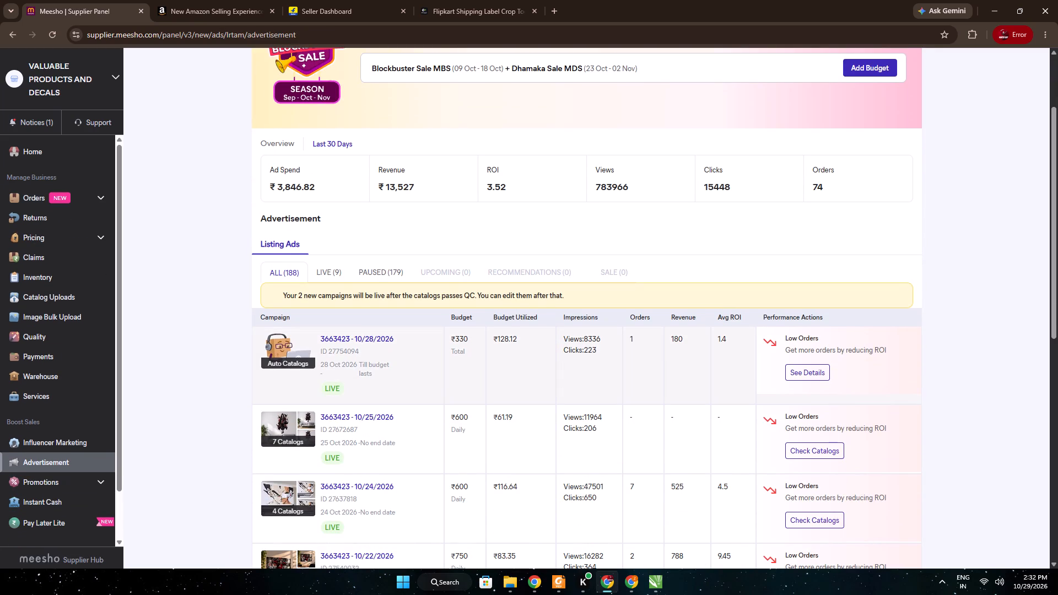
click(803, 368)
scroll(339, 383, down, 7)
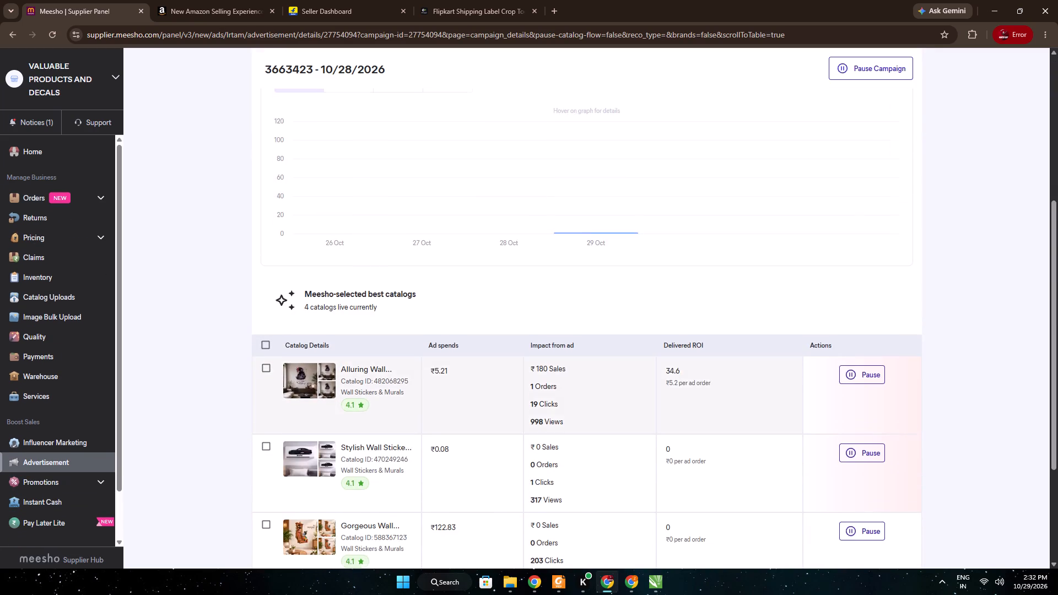
scroll(354, 377, down, 2)
scroll(412, 324, down, 3)
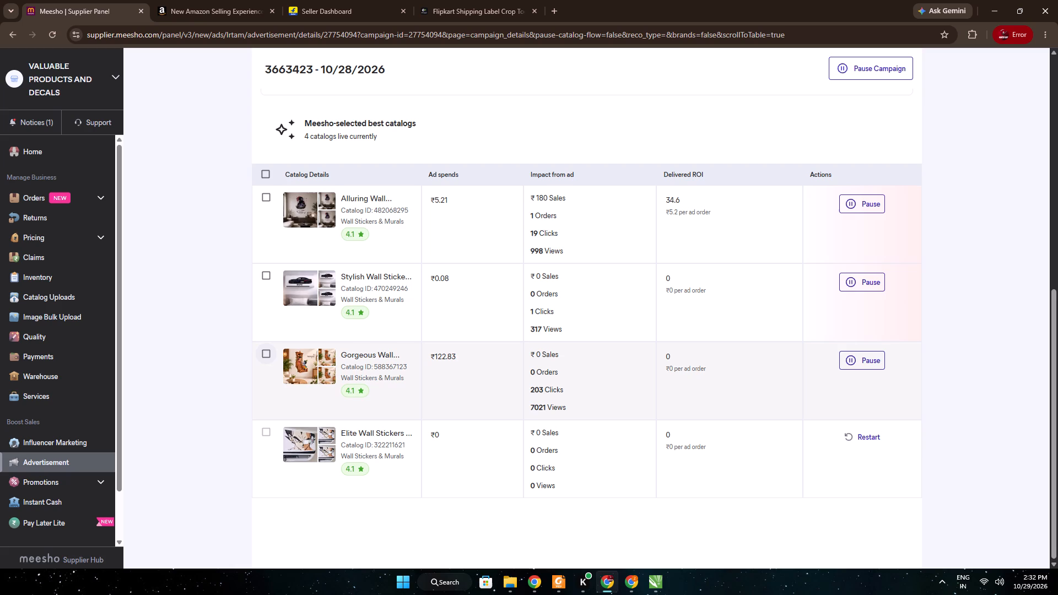
Pause the "Gorgeous Wall..." catalog with ID 588367123, giving the reason "I'm not seeing order growth".
click(857, 363)
click(515, 326)
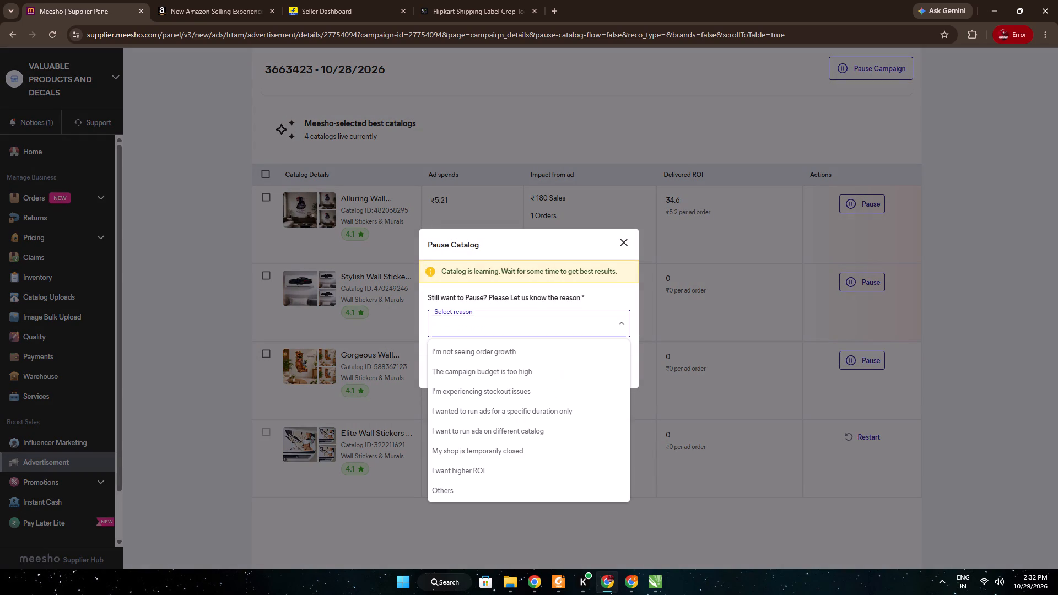
click(488, 355)
click(591, 380)
click(592, 376)
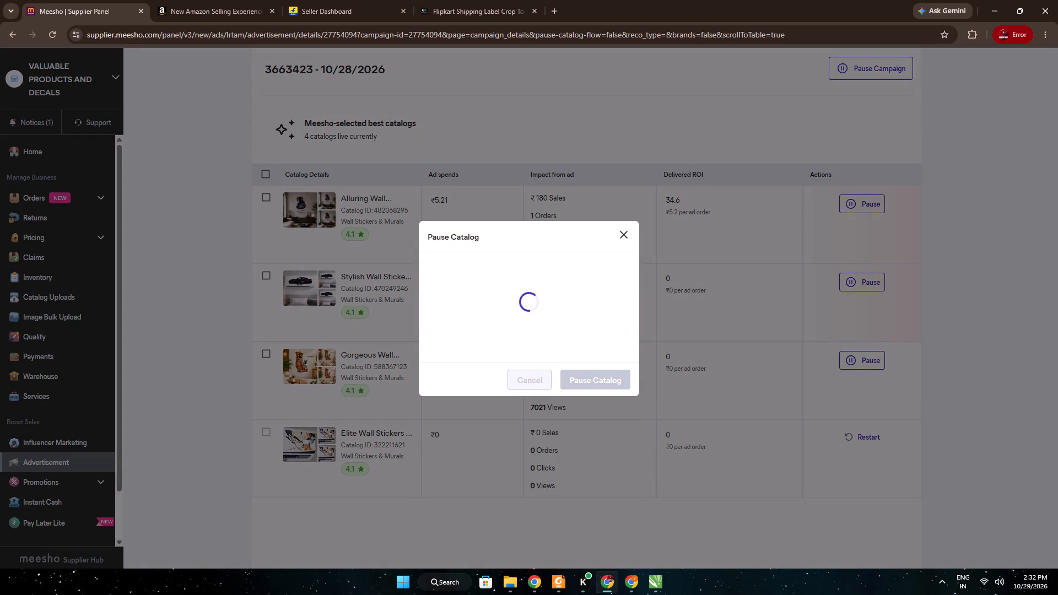
Set the daily budget of campaign 3663423 - 10/28/2026 to ₹400 and save it.
scroll(526, 385, down, 6)
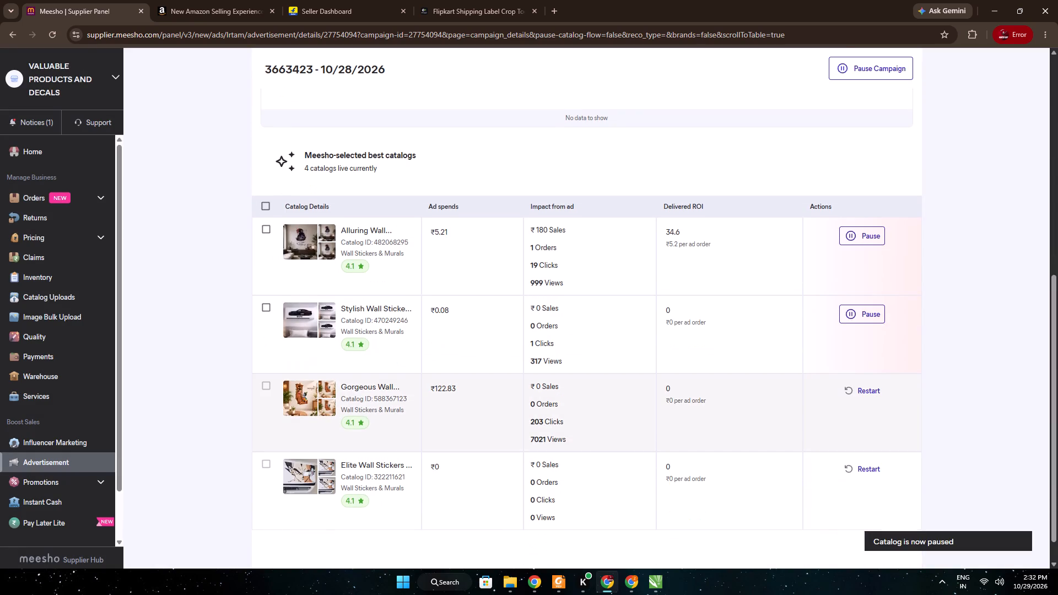
scroll(566, 366, up, 5)
scroll(566, 366, down, 4)
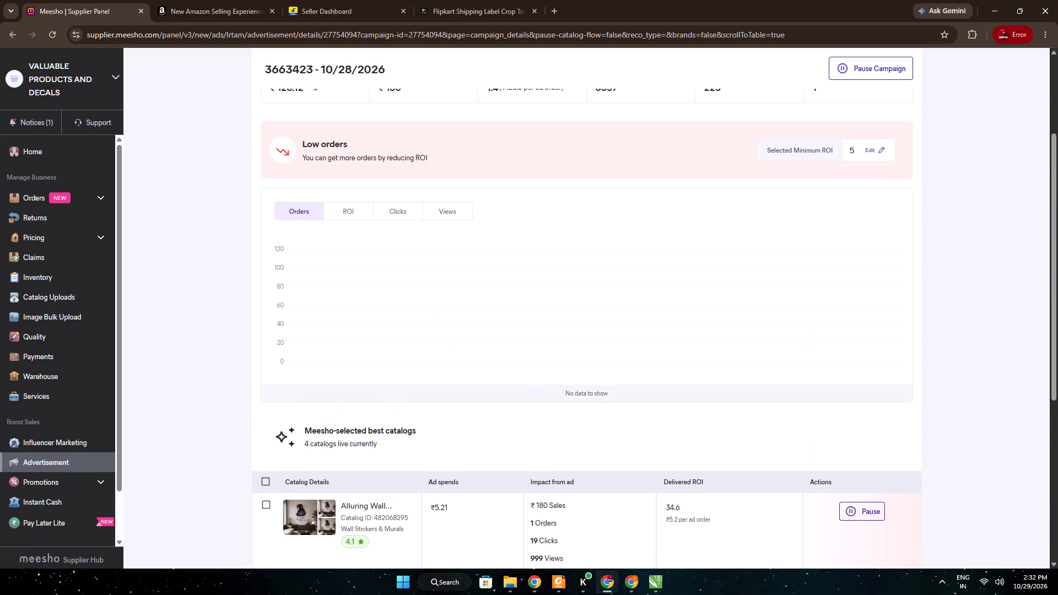
scroll(566, 366, down, 3)
scroll(492, 356, up, 6)
scroll(550, 355, up, 4)
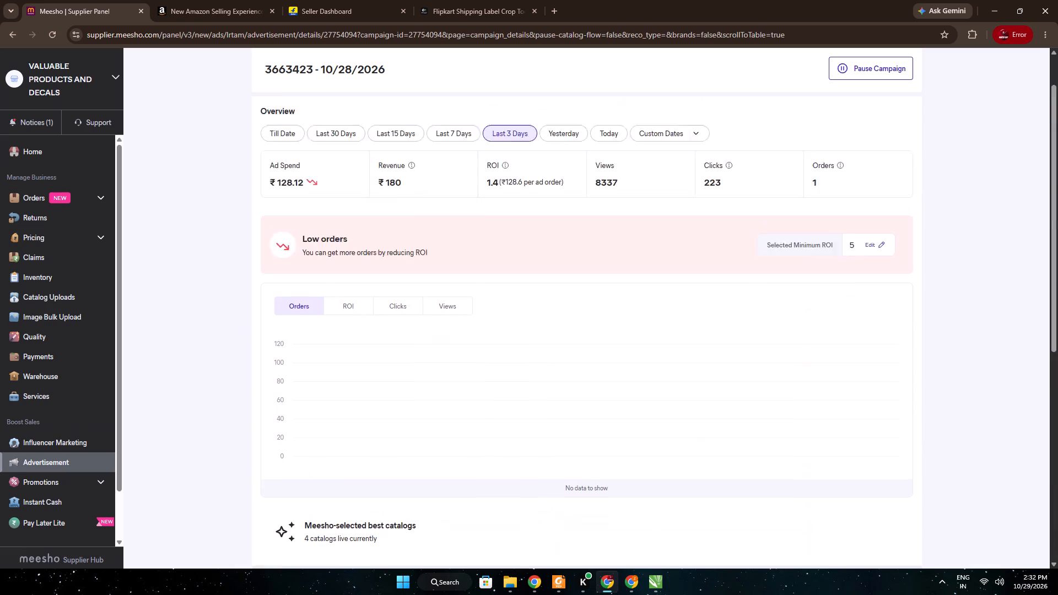
scroll(550, 355, up, 2)
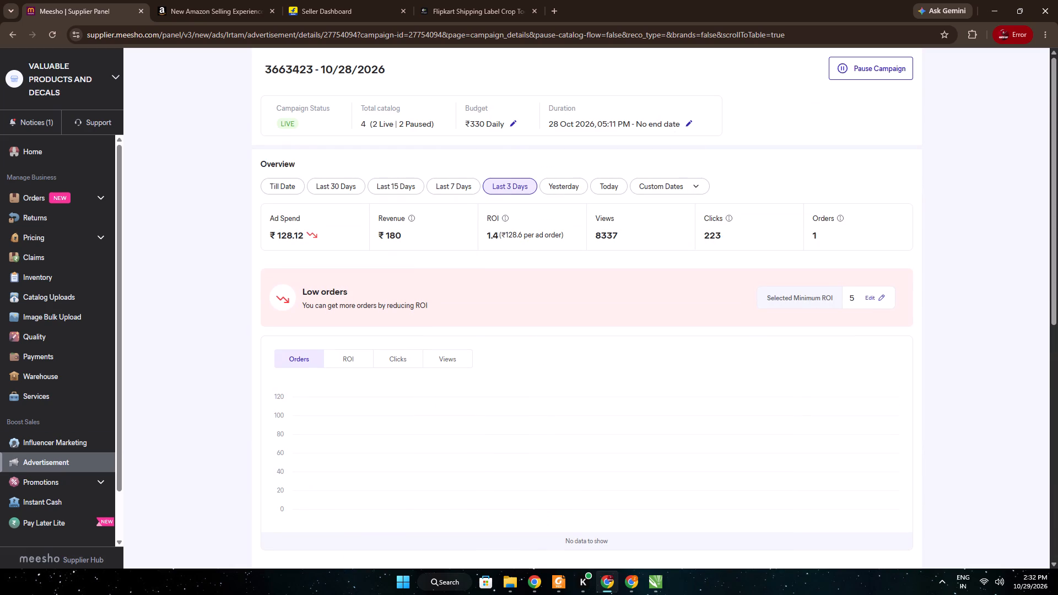
click(888, 298)
click(515, 123)
drag(470, 290, 421, 298)
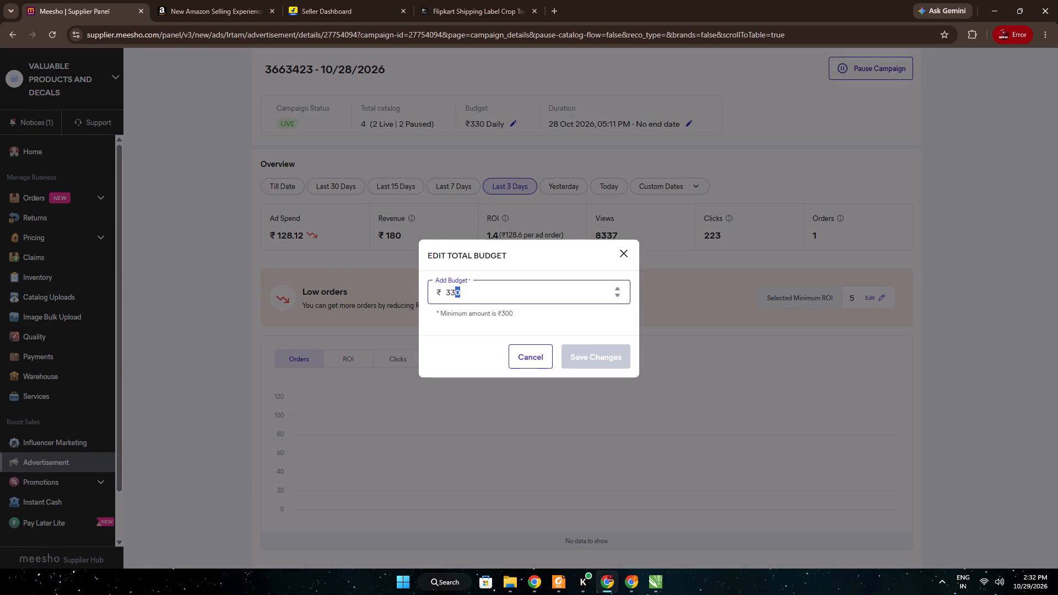
text(400)
click(597, 359)
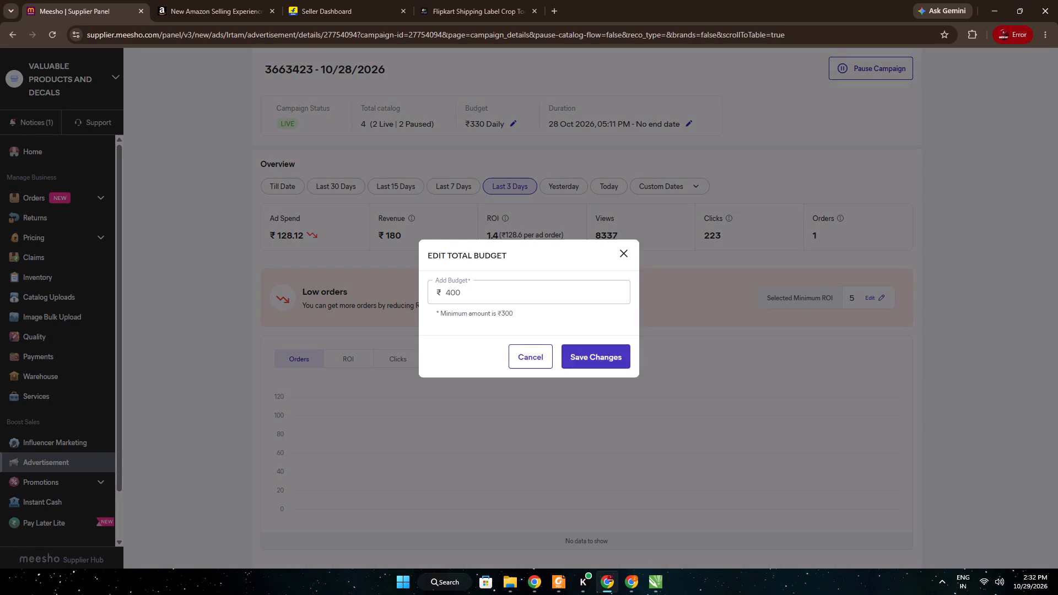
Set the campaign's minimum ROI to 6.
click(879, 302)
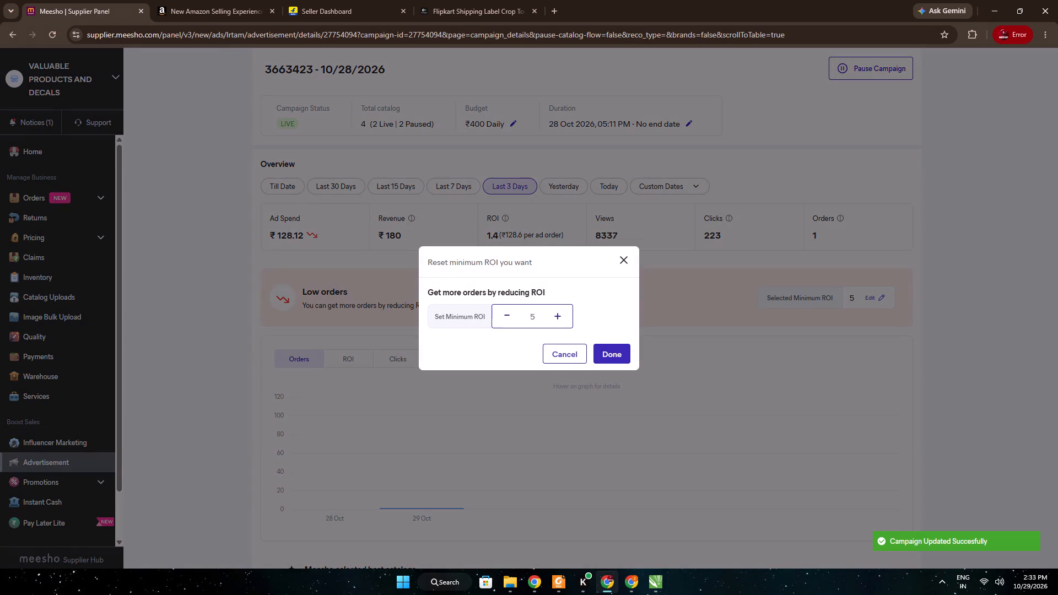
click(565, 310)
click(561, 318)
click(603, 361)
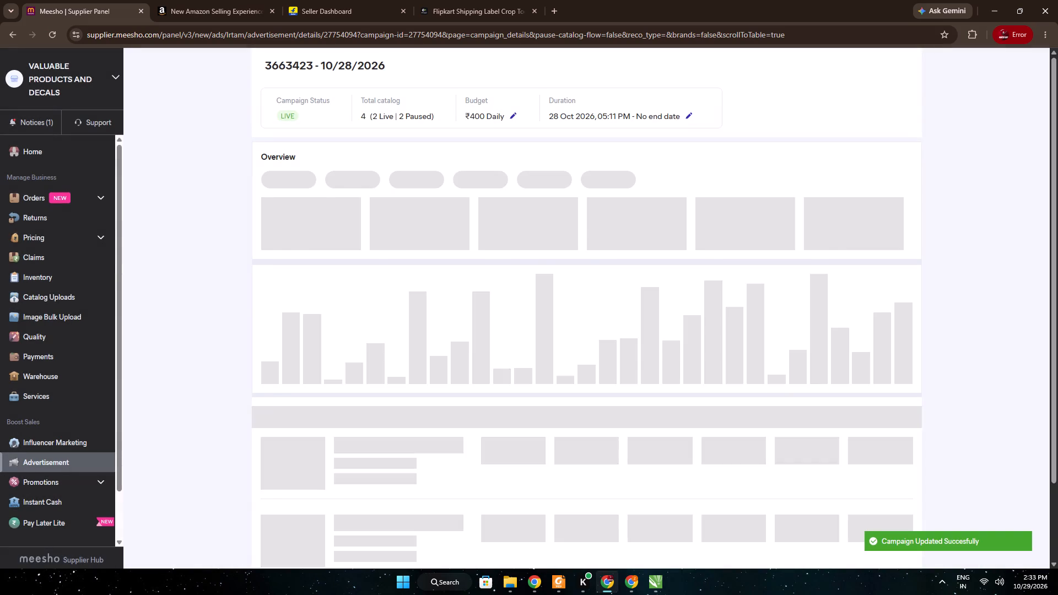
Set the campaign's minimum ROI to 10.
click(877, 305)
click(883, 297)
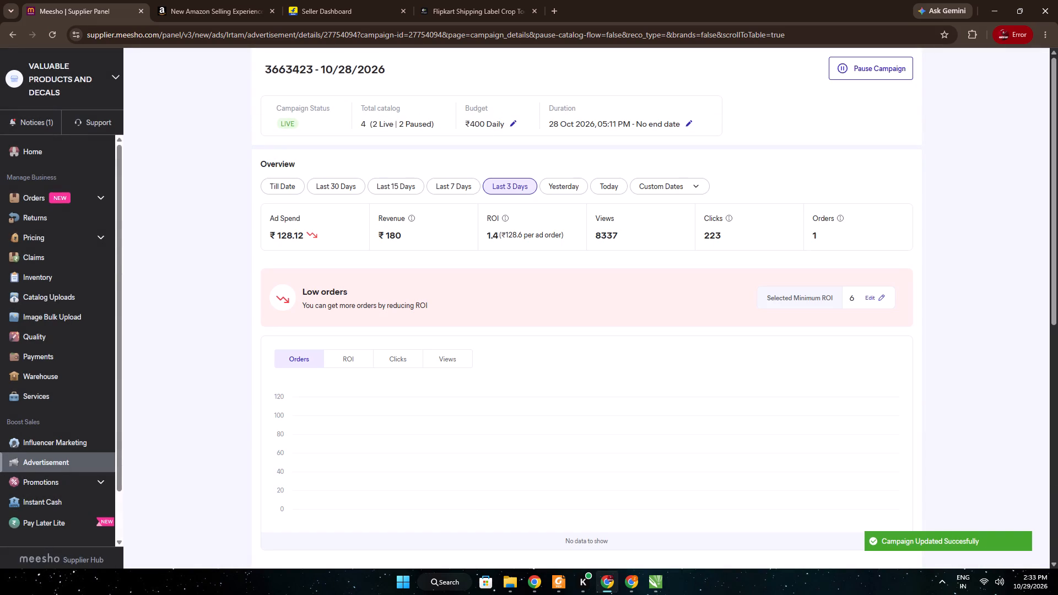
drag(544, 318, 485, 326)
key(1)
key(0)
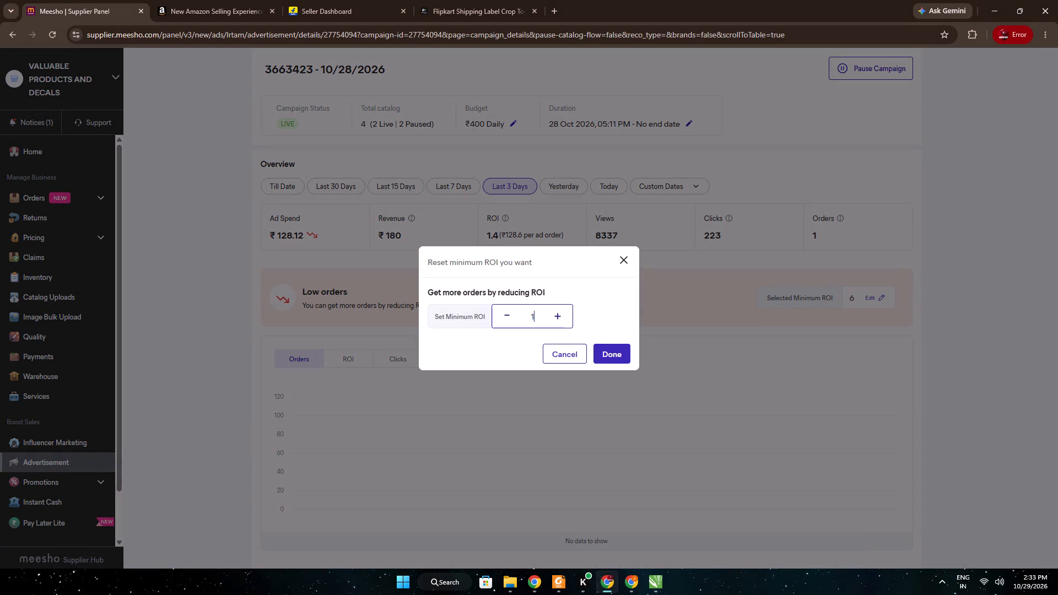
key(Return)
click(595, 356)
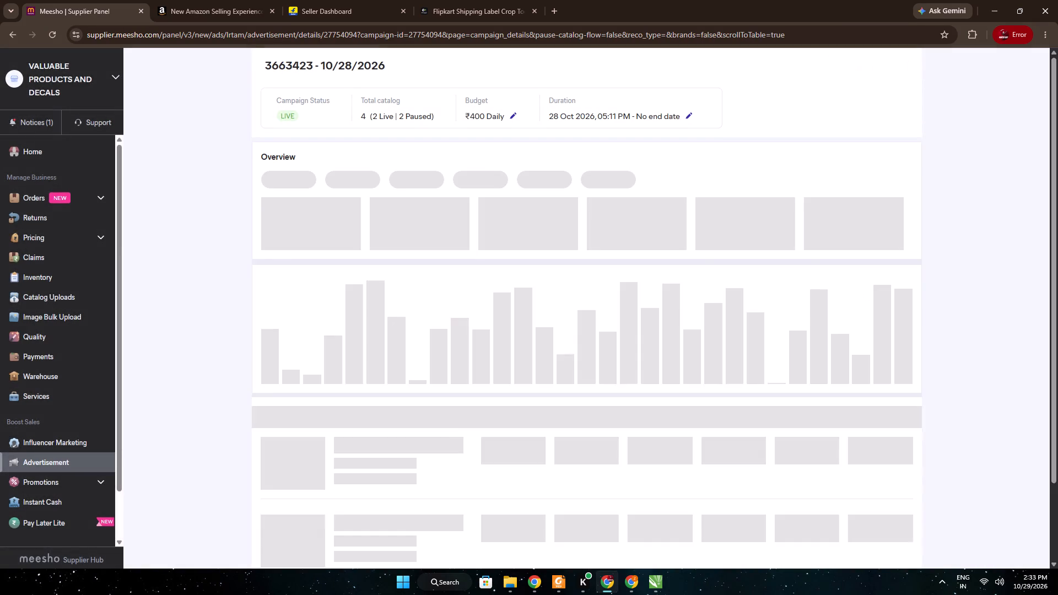
Set the campaign's minimum ROI to 9.
click(878, 302)
drag(540, 318, 513, 328)
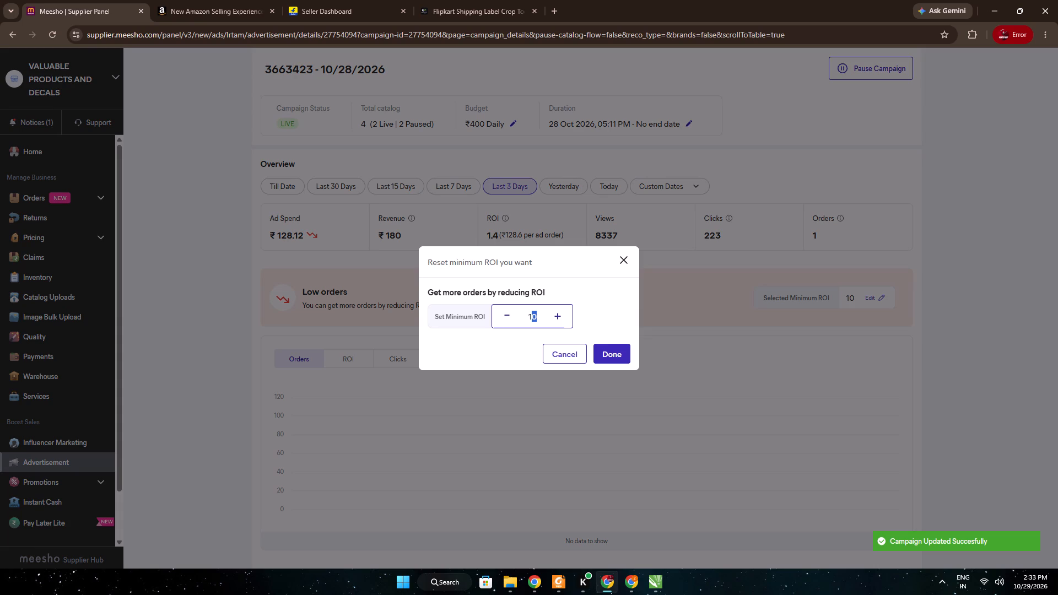
key(9)
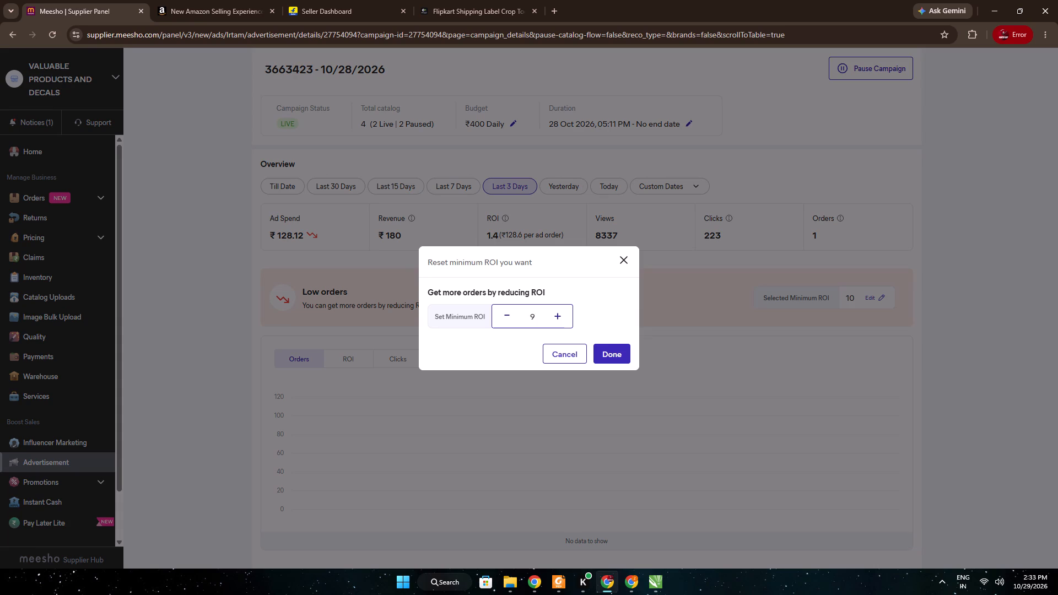
click(607, 350)
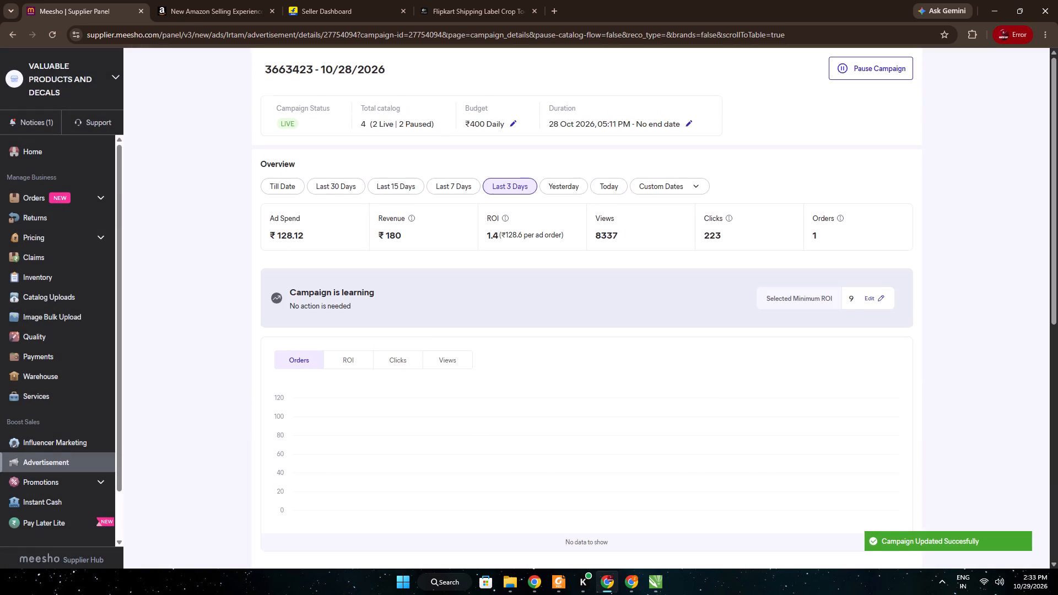
Return to the advertisement overview and examine the live campaigns' budget use, orders, revenue and average ROI.
scroll(338, 302, down, 11)
scroll(332, 328, up, 6)
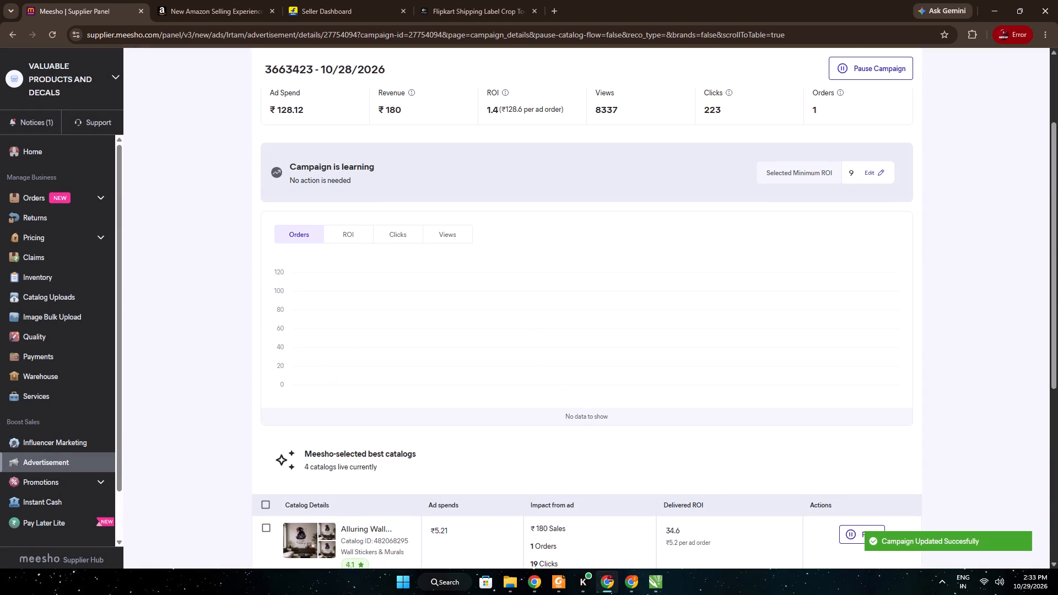
click(12, 42)
scroll(373, 332, down, 4)
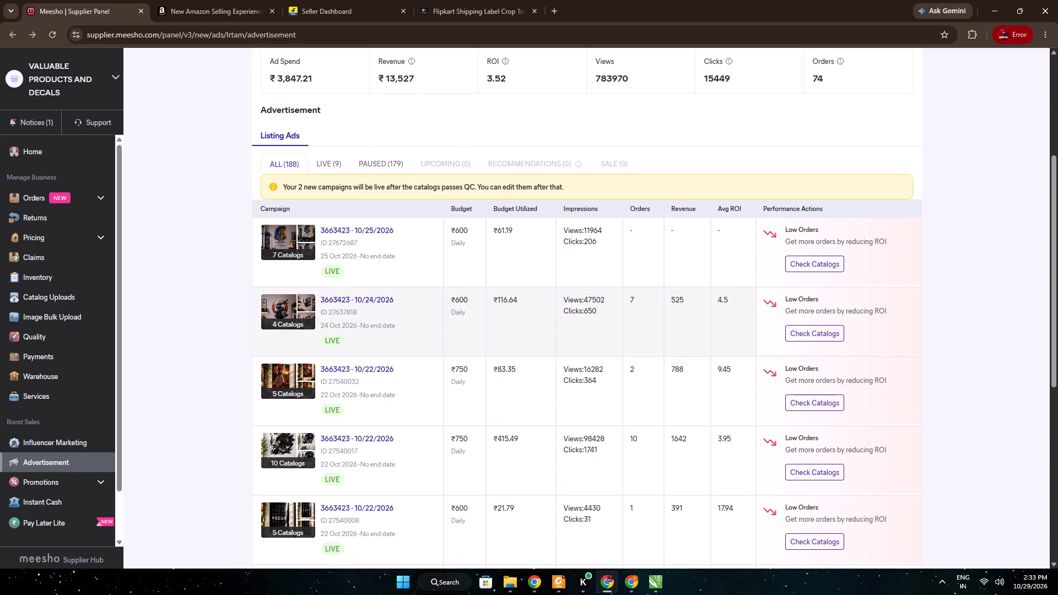
scroll(525, 375, down, 3)
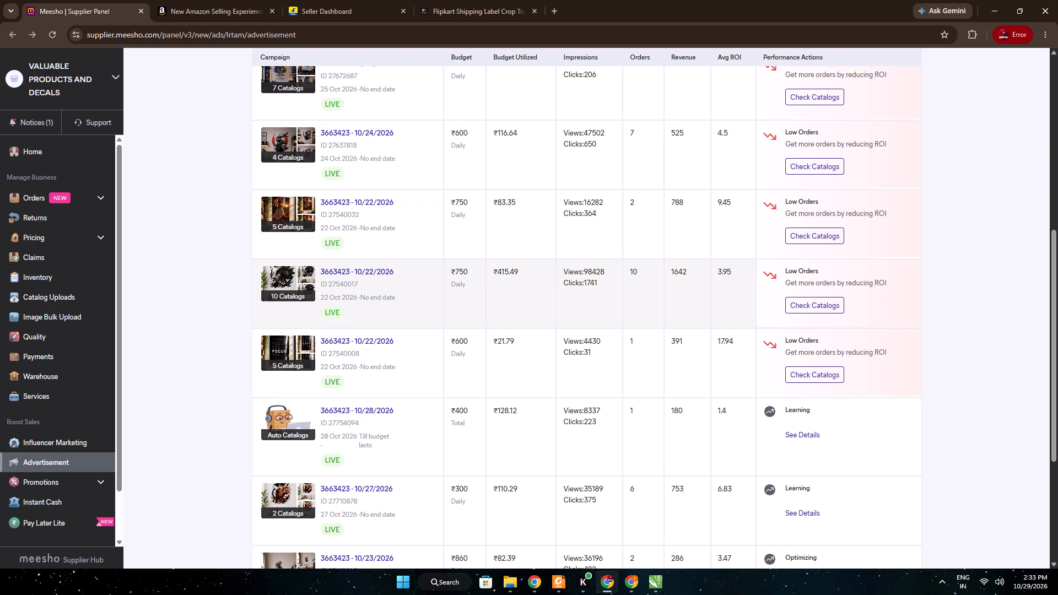
Open the pending orders from the Meesho home page and examine the remaining stickers' SKUs and dispatch dates.
click(37, 158)
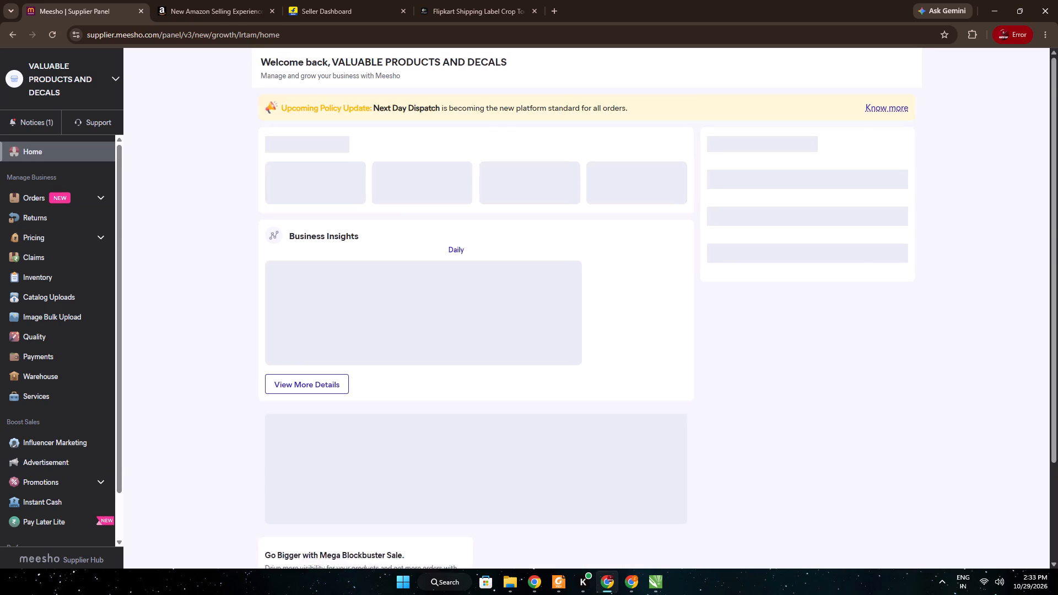
click(661, 210)
click(285, 186)
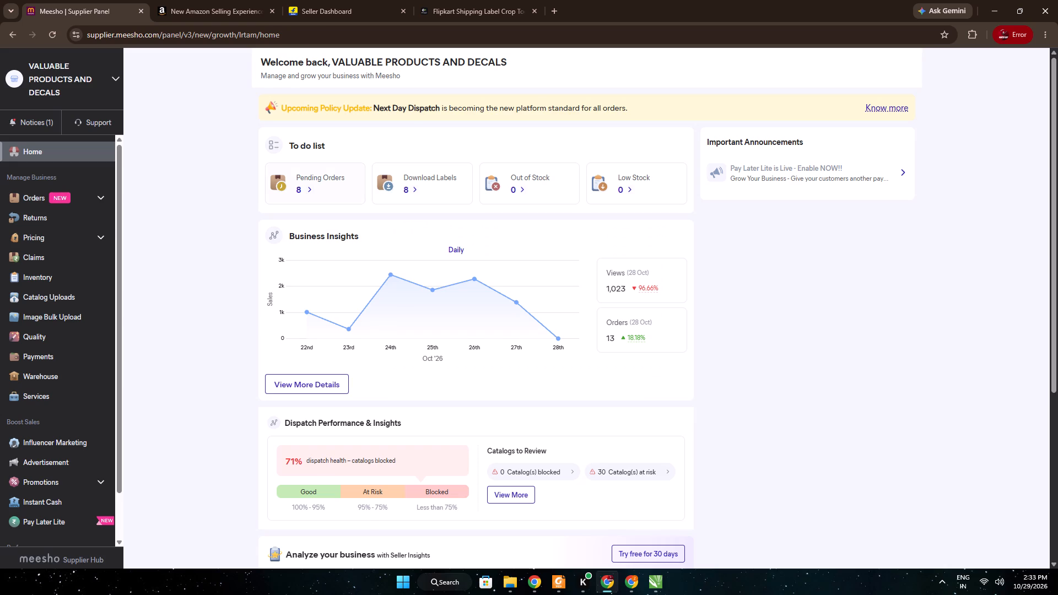
scroll(272, 423, down, 2)
scroll(407, 438, up, 3)
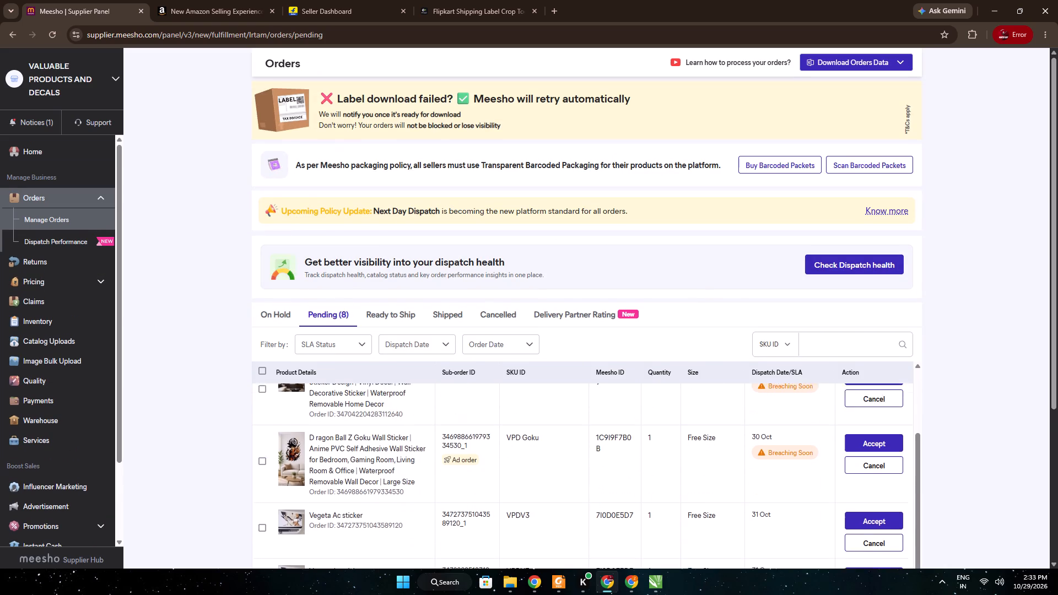
scroll(182, 437, down, 4)
scroll(231, 436, down, 6)
scroll(395, 496, down, 6)
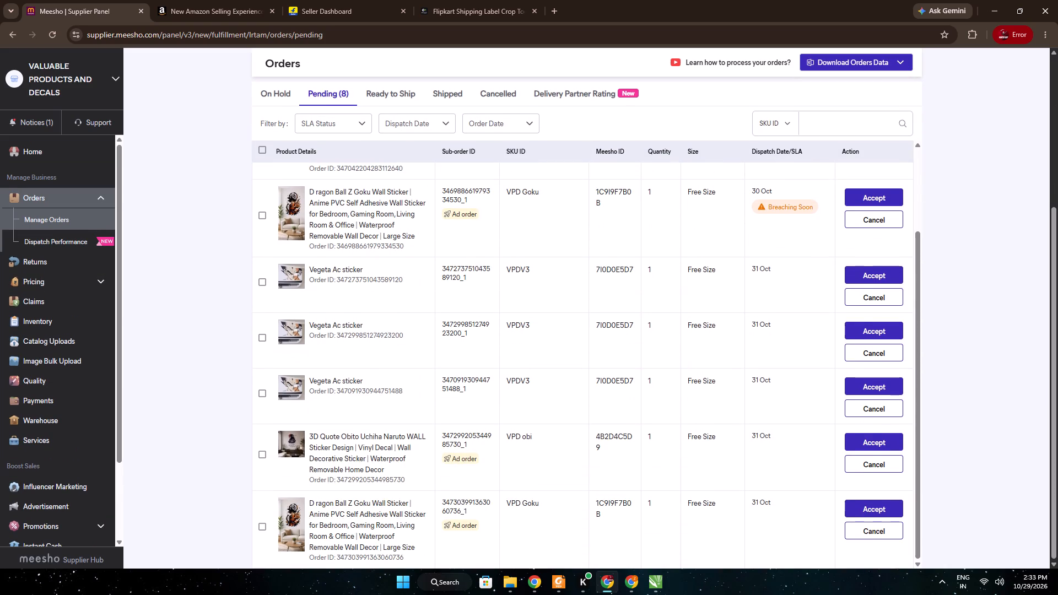
scroll(484, 490, up, 7)
scroll(212, 389, down, 4)
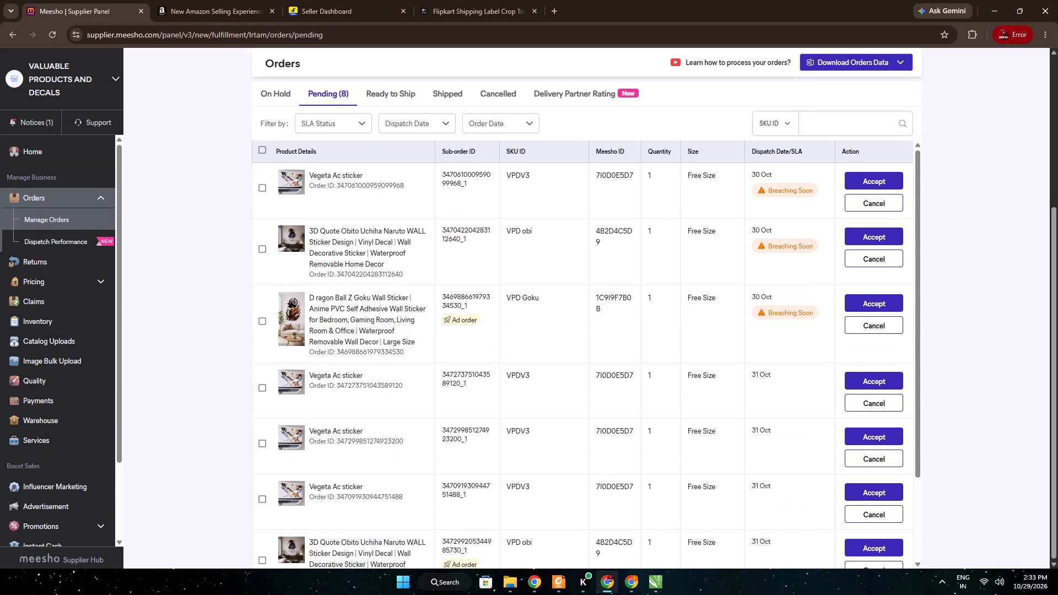
Switch to CorelDRAW and delete the top row of the 28 oct urgent layout, with two Krishna-and-calf stickers and the upside-down Naruto.
click(650, 587)
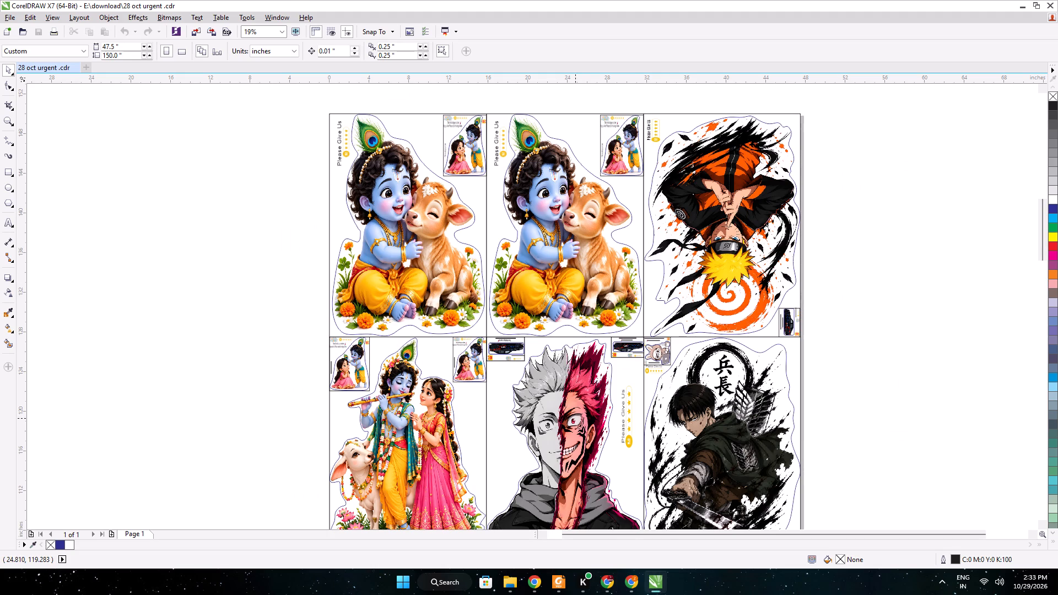
click(613, 578)
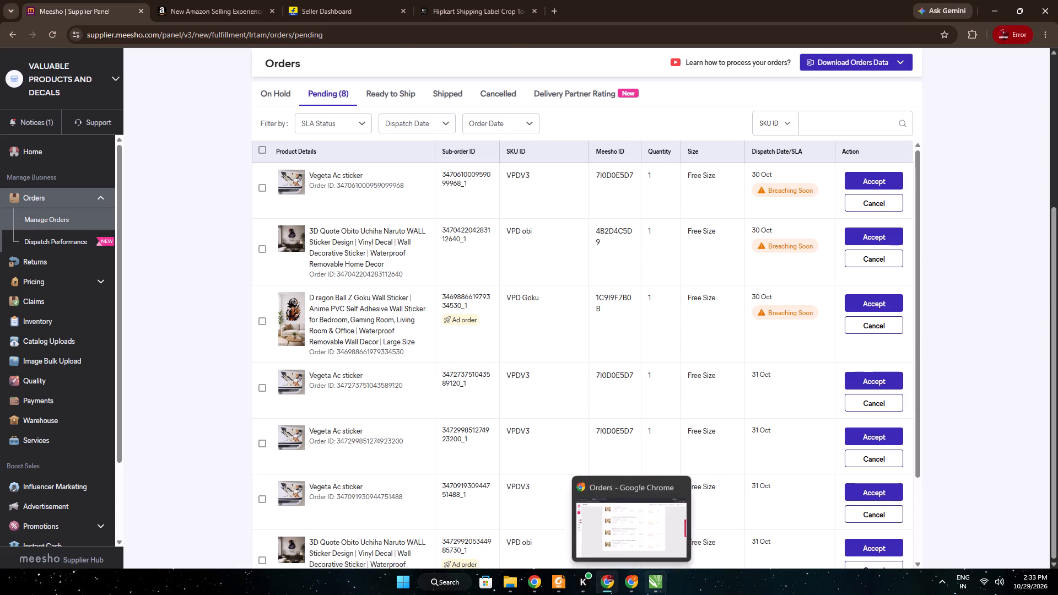
click(658, 582)
scroll(558, 347, down, 1)
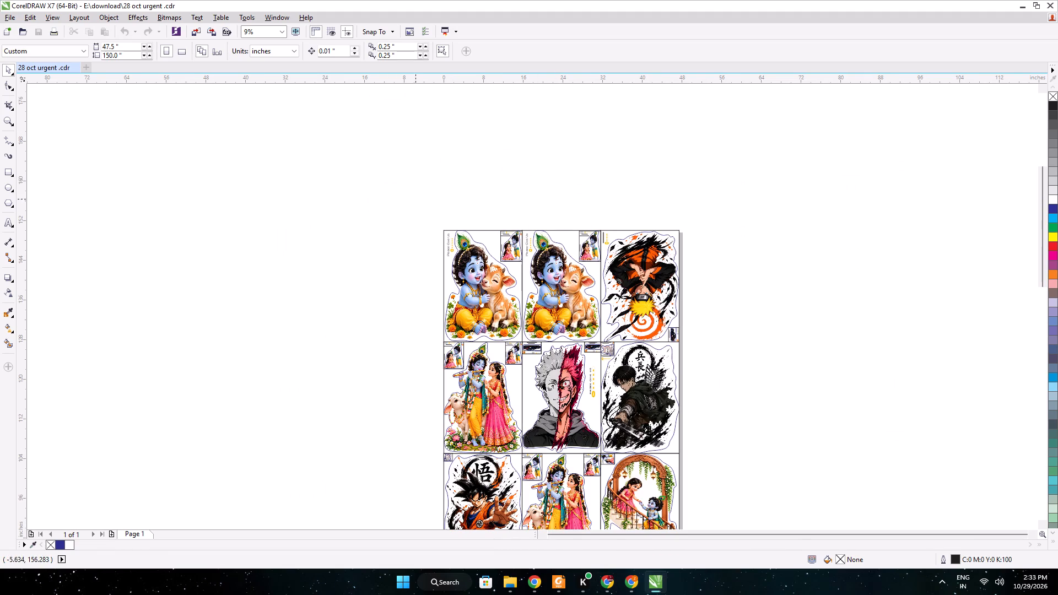
drag(415, 199, 735, 344)
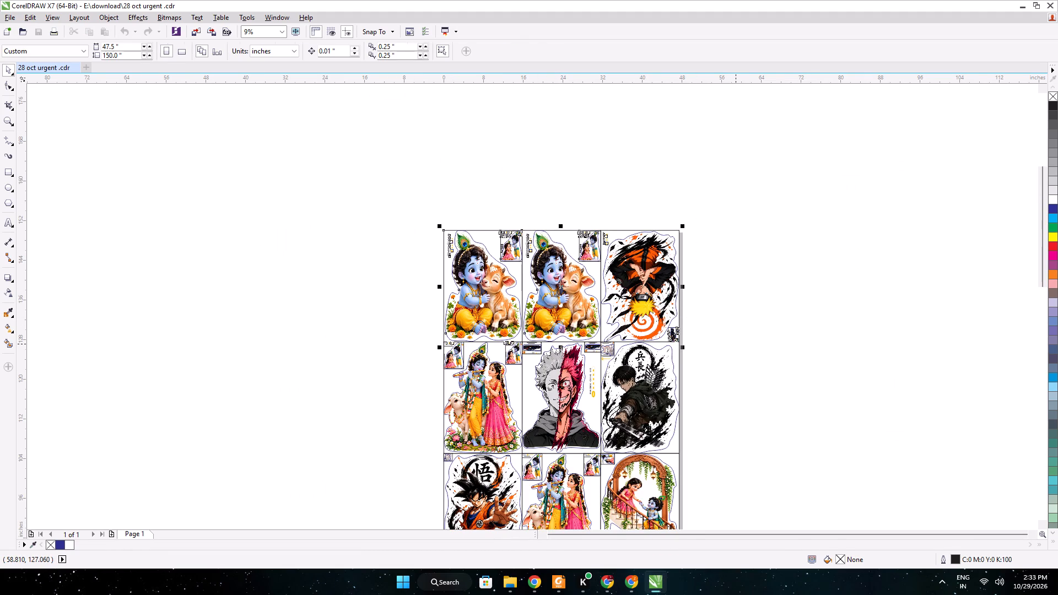
key(Insert)
key(Delete)
middle_drag(498, 353, 509, 263)
scroll(496, 268, up, 1)
scroll(517, 324, down, 1)
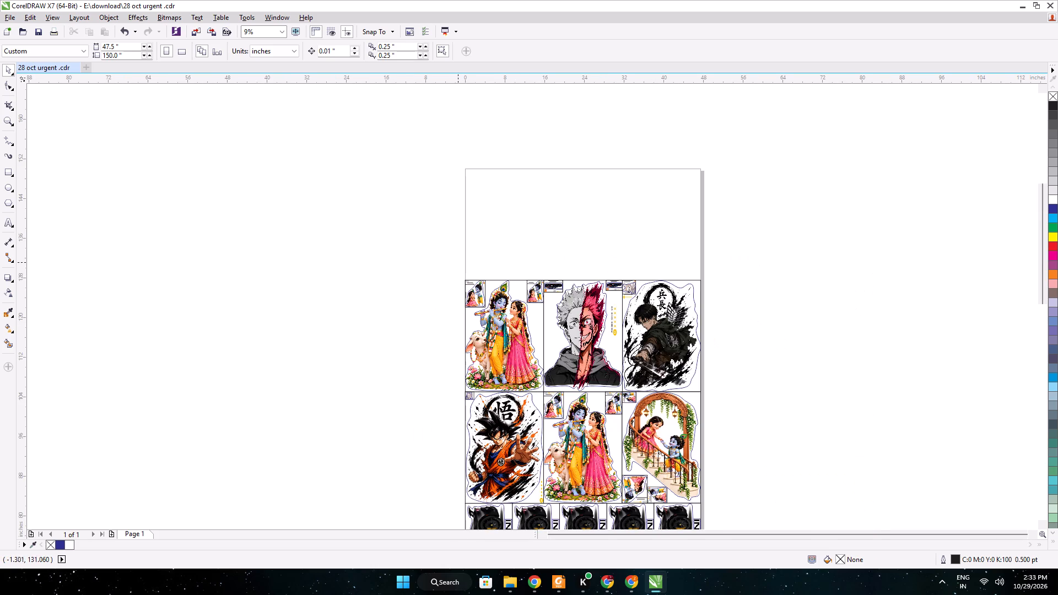
Switch to Amazon Seller Central in Chrome, open the unshipped Easy Ship orders of the last 90 days and examine their sticker designs.
click(606, 584)
click(461, 7)
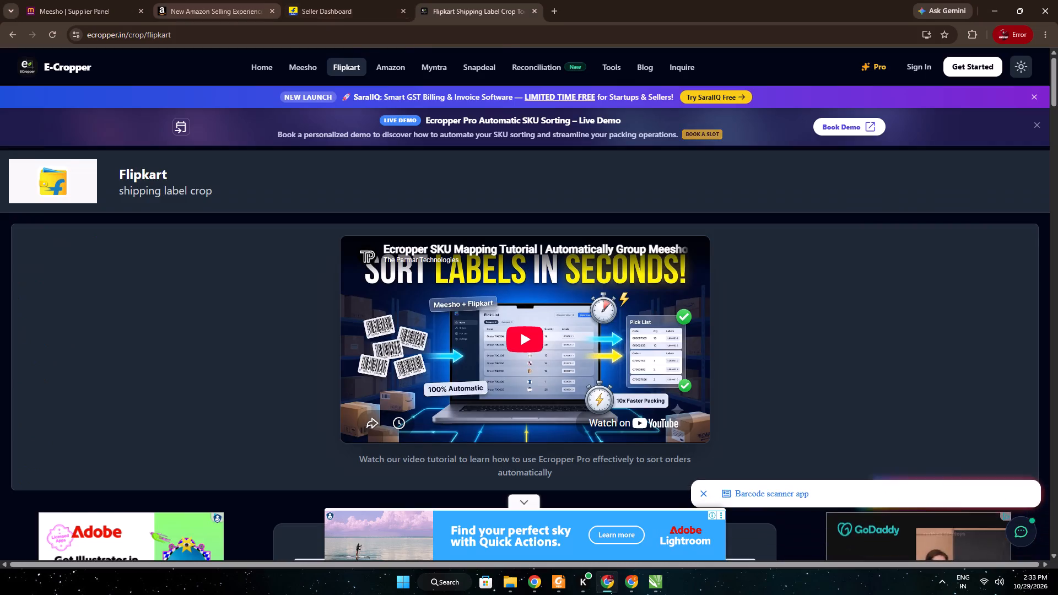
click(218, 3)
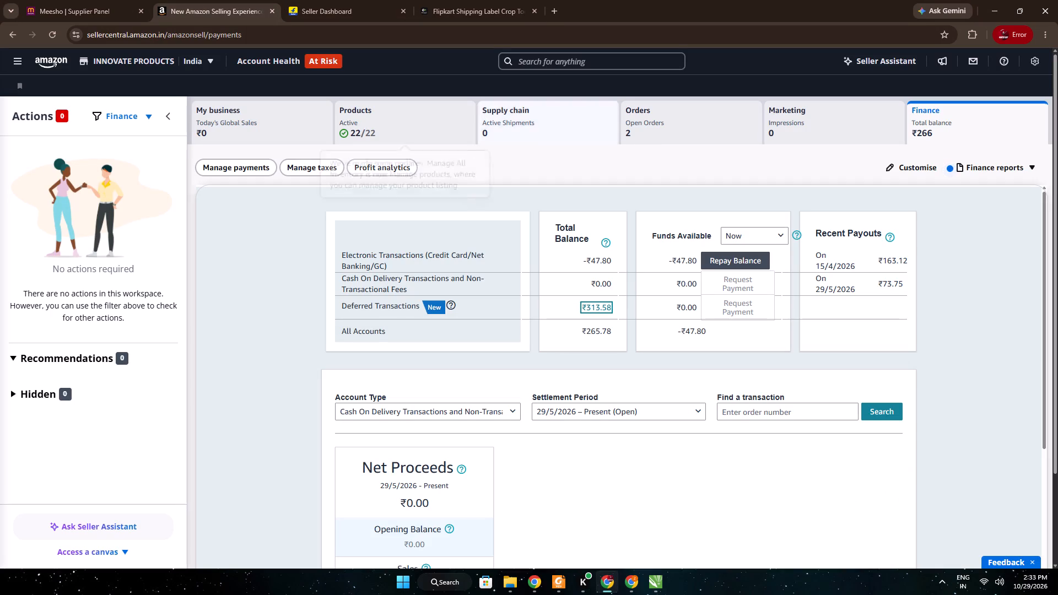
click(634, 128)
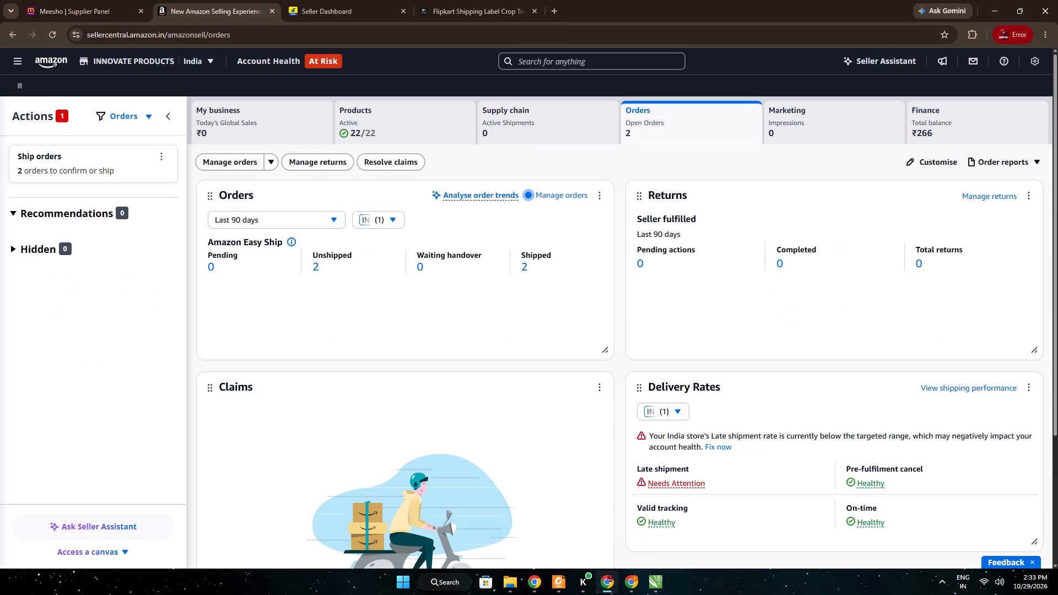
click(319, 265)
click(317, 267)
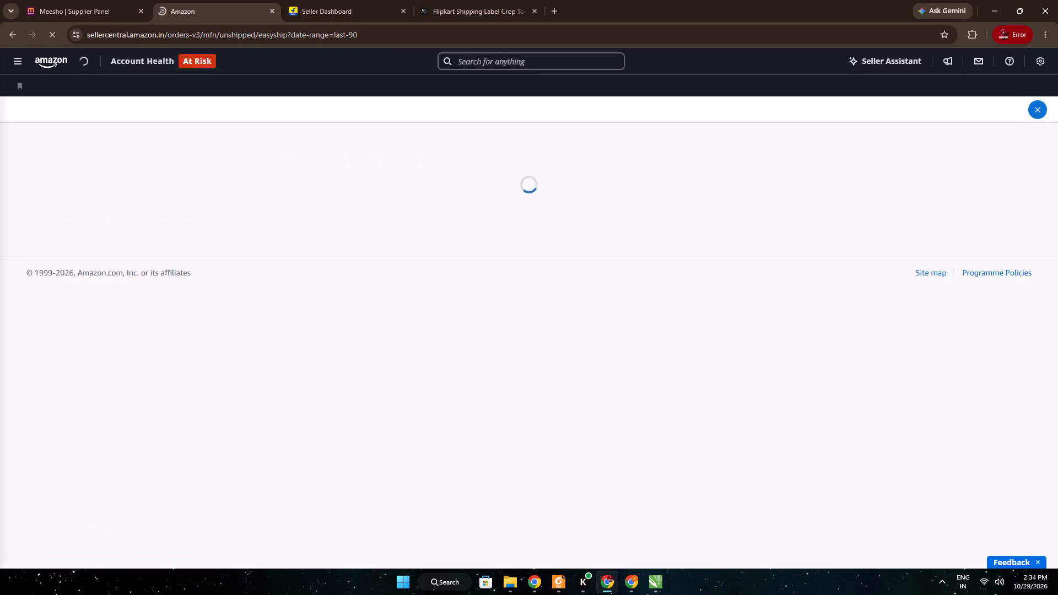
click(828, 264)
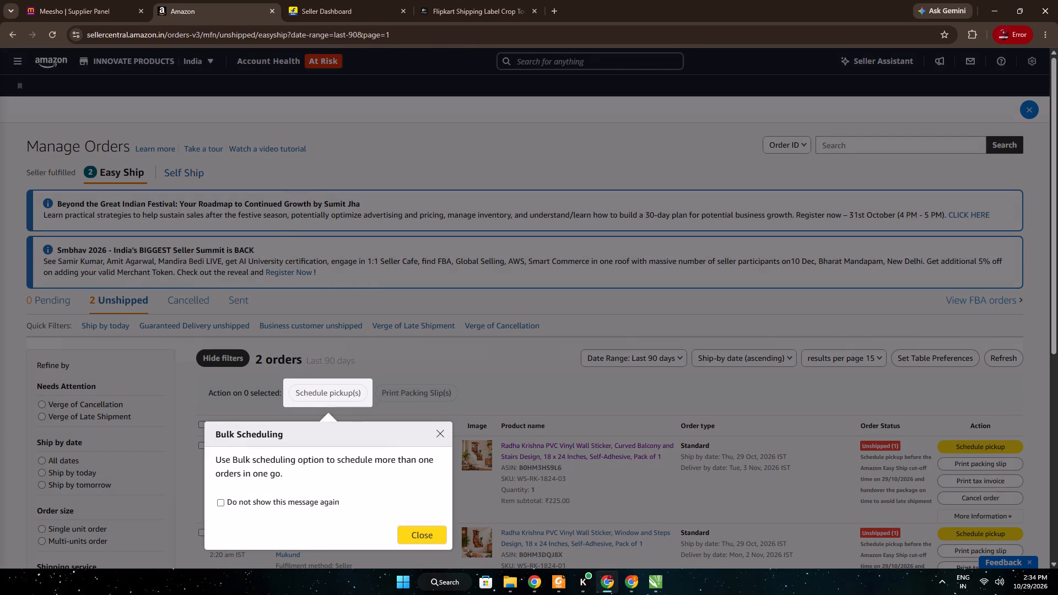
click(445, 434)
scroll(552, 414, down, 5)
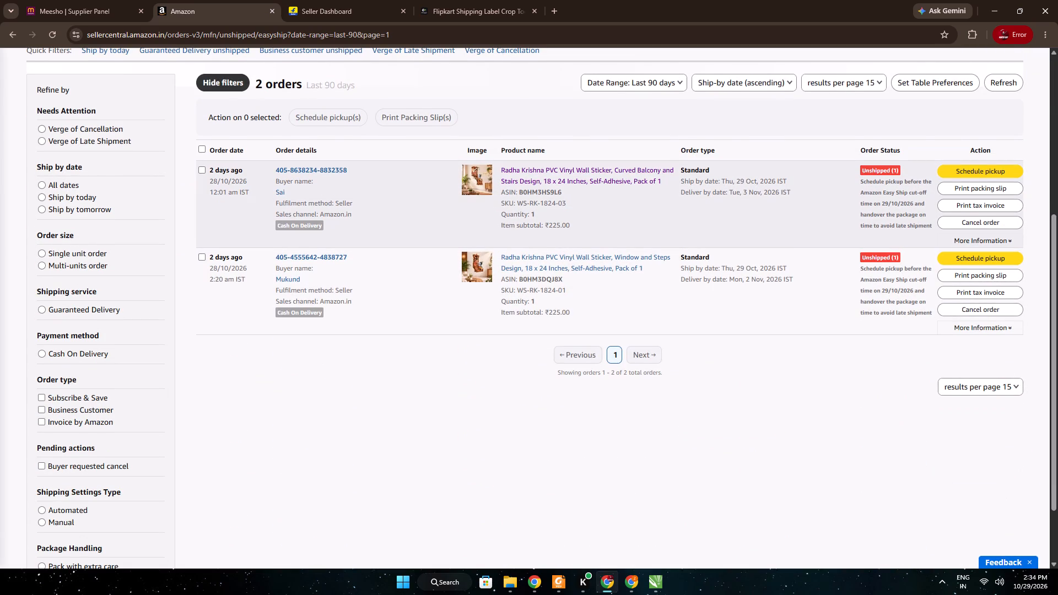
Switch to CorelDRAW and delete the Krishna-and-calf sticker at the start of the layout's top row.
click(657, 583)
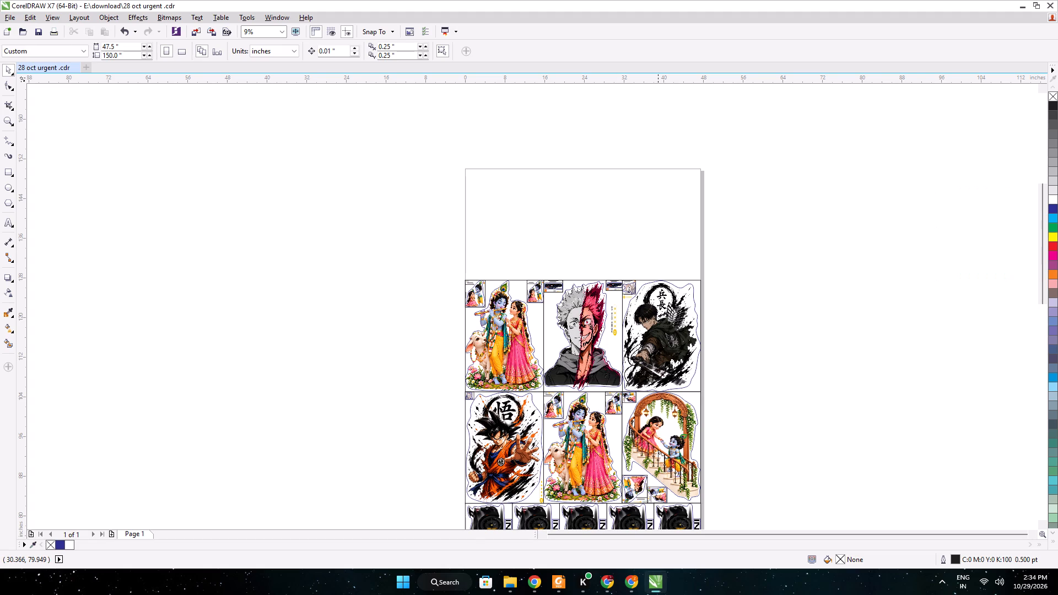
middle_drag(657, 479, 673, 414)
scroll(531, 249, up, 1)
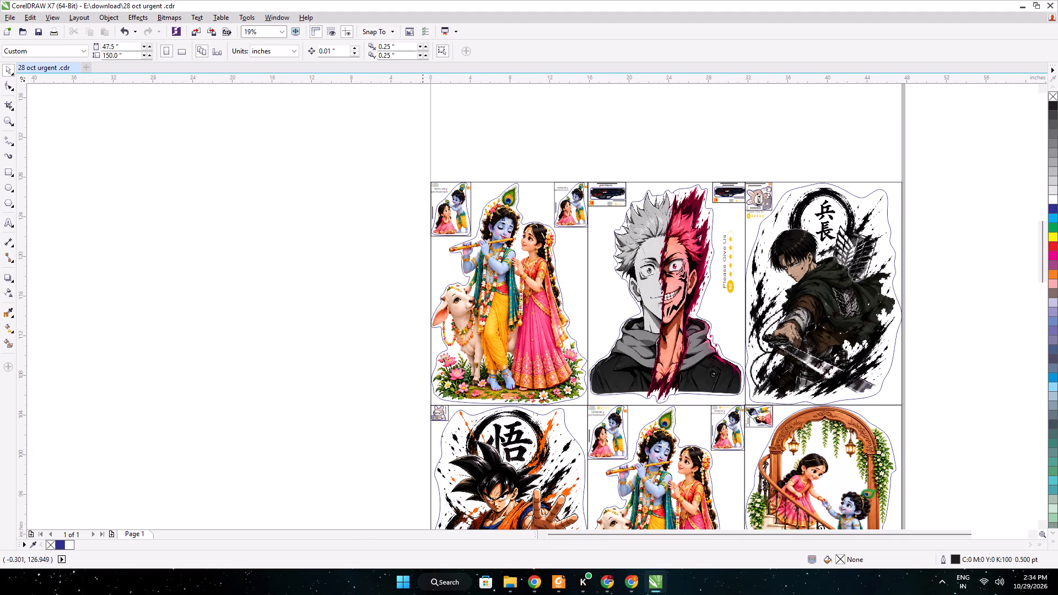
drag(420, 175, 593, 405)
key(Delete)
Move the half-grey, half-red anime face sticker with its labels up into the empty area near the page's top edge.
middle_drag(728, 408, 602, 392)
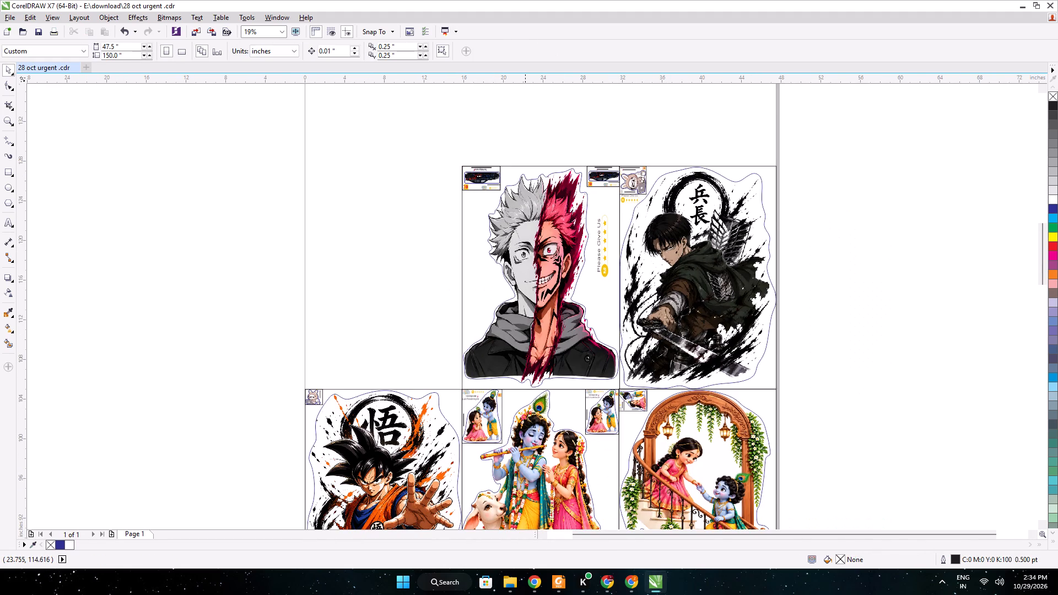
drag(444, 150, 621, 393)
drag(576, 338, 513, 206)
middle_drag(517, 209, 654, 450)
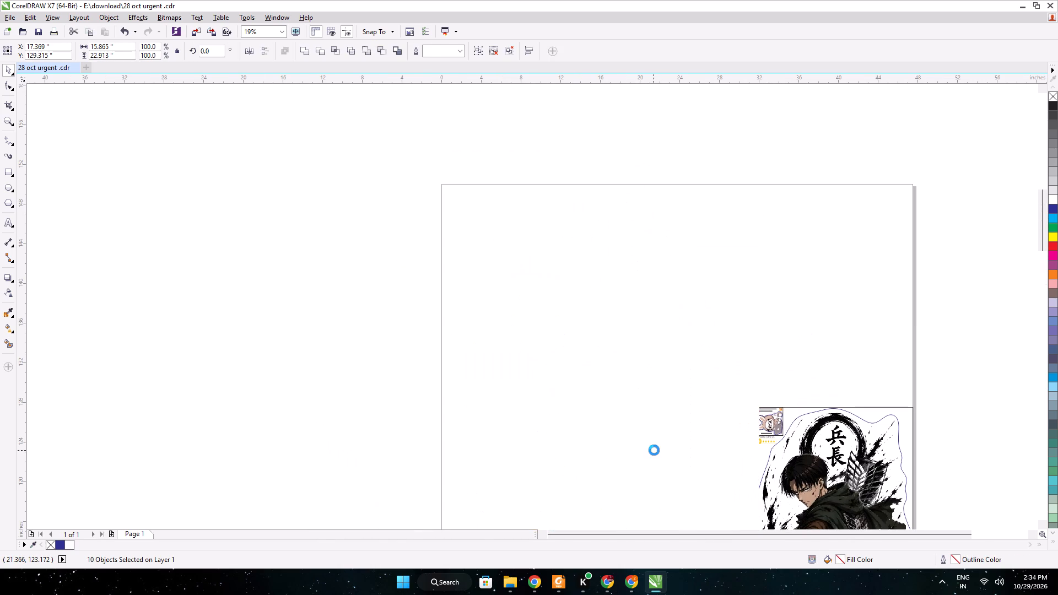
drag(613, 321, 566, 274)
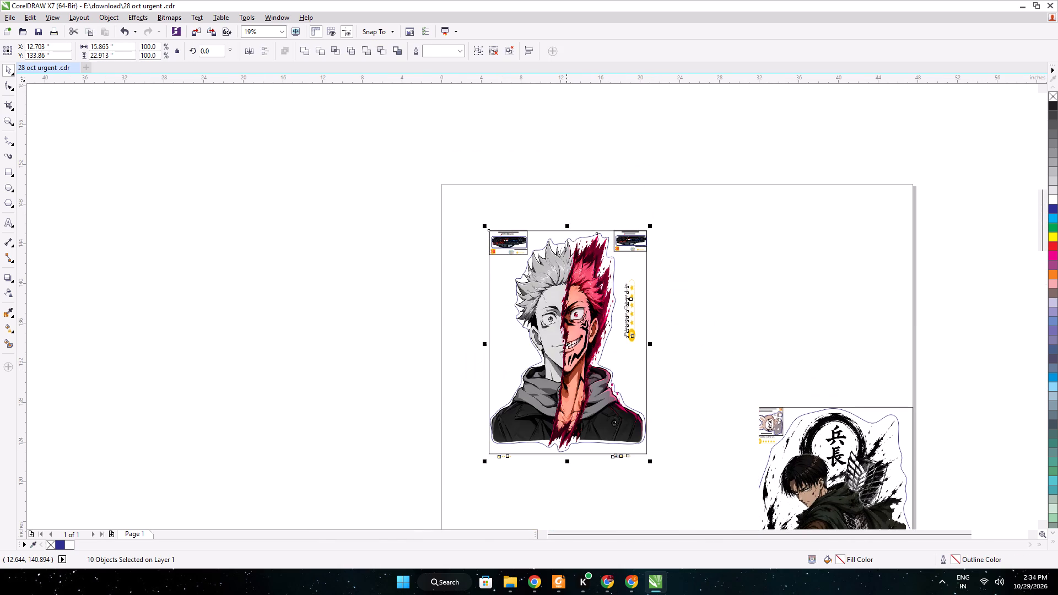
drag(598, 320, 576, 294)
Delete the stray star-rating pieces just below the half-grey, half-red anime face sticker's frame.
click(643, 491)
drag(644, 495, 424, 440)
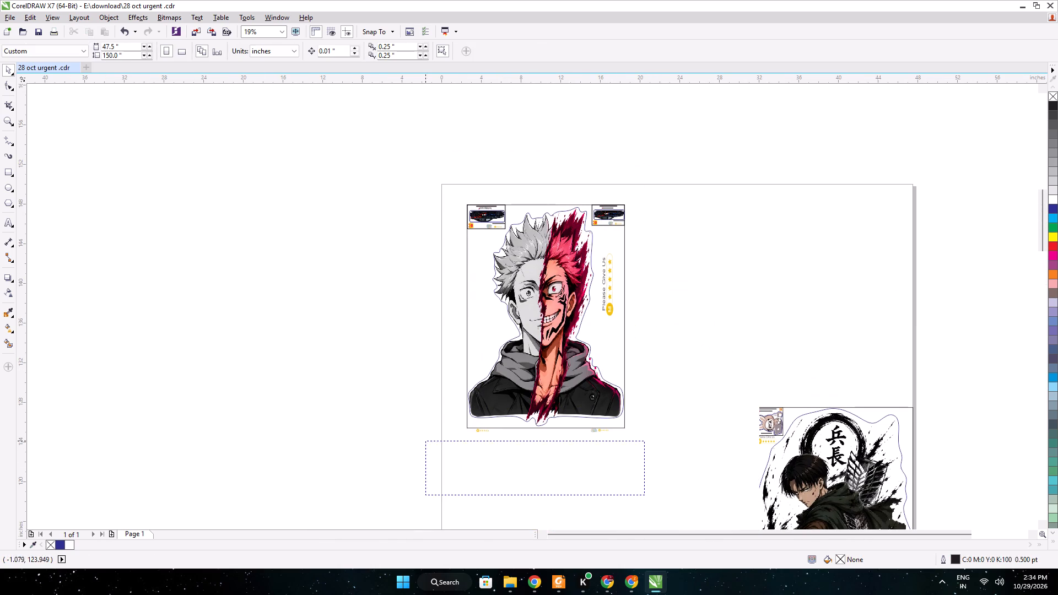
drag(424, 440, 414, 425)
key(Delete)
Select the whole half-grey, half-red anime face sticker and align its frame with the page's top-left corner.
drag(659, 458, 447, 186)
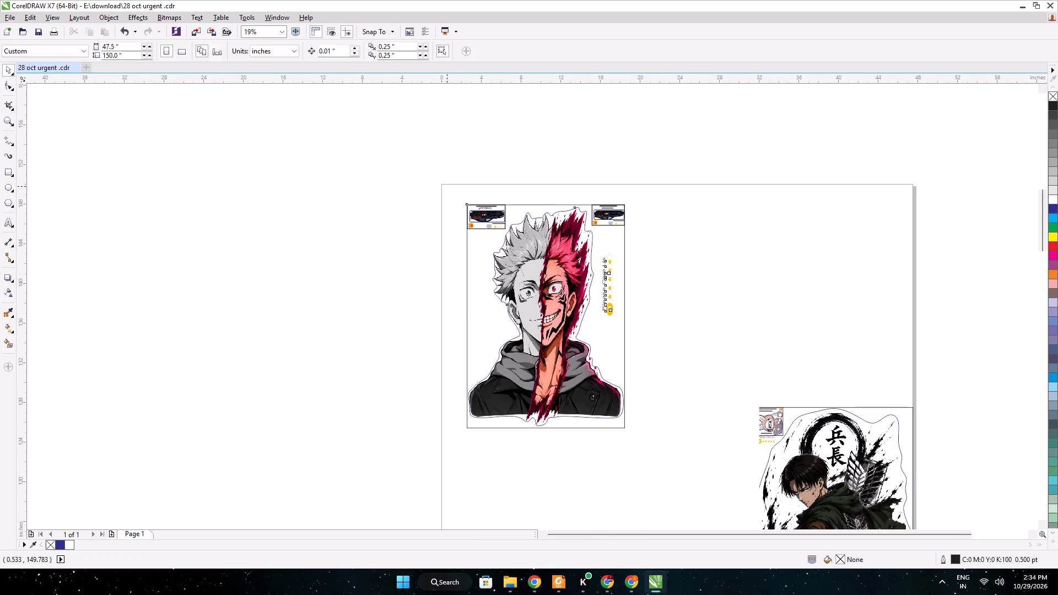
scroll(458, 195, up, 1)
drag(566, 275, 517, 233)
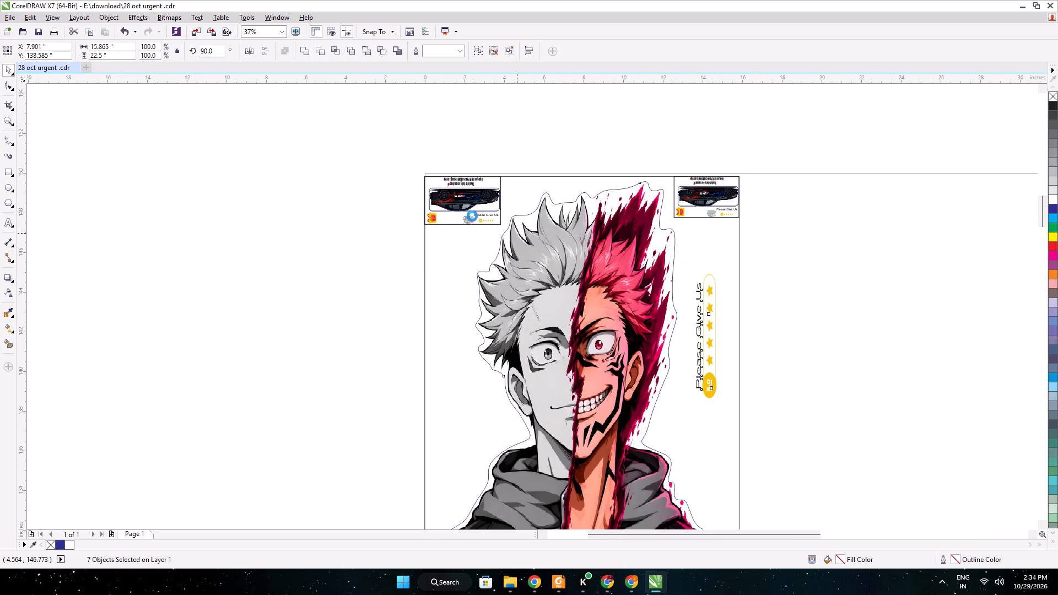
scroll(425, 172, up, 4)
drag(460, 197, 468, 182)
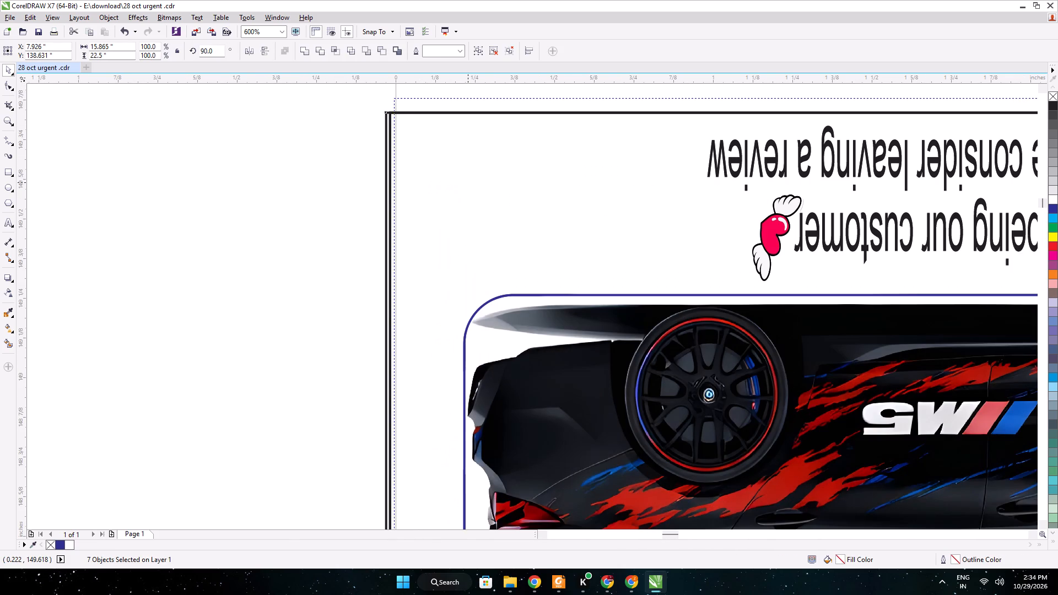
drag(468, 182, 472, 176)
middle_drag(472, 176, 521, 322)
drag(523, 321, 521, 288)
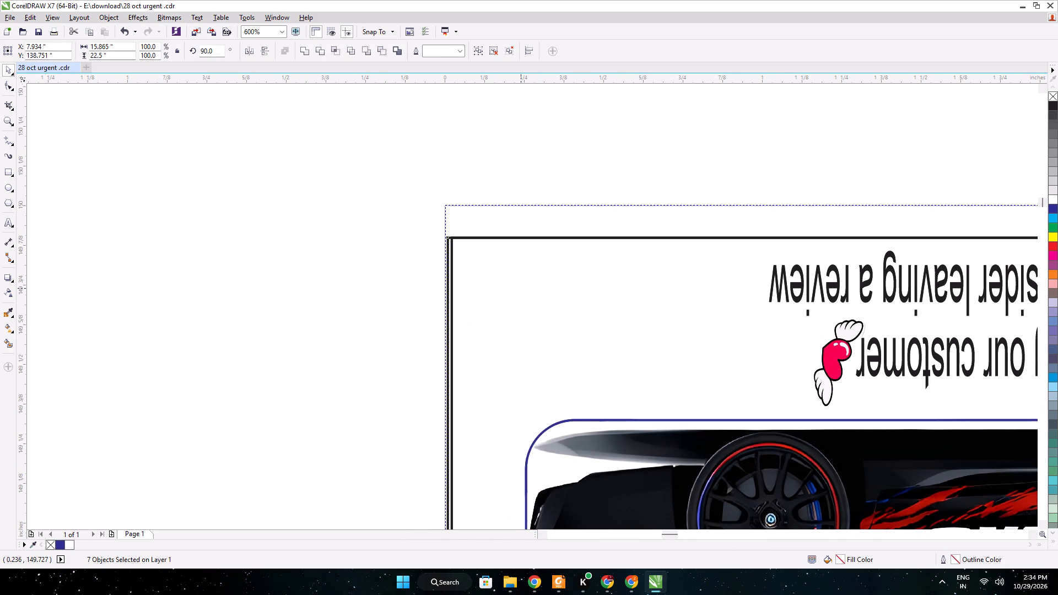
drag(521, 288, 521, 289)
scroll(465, 230, down, 6)
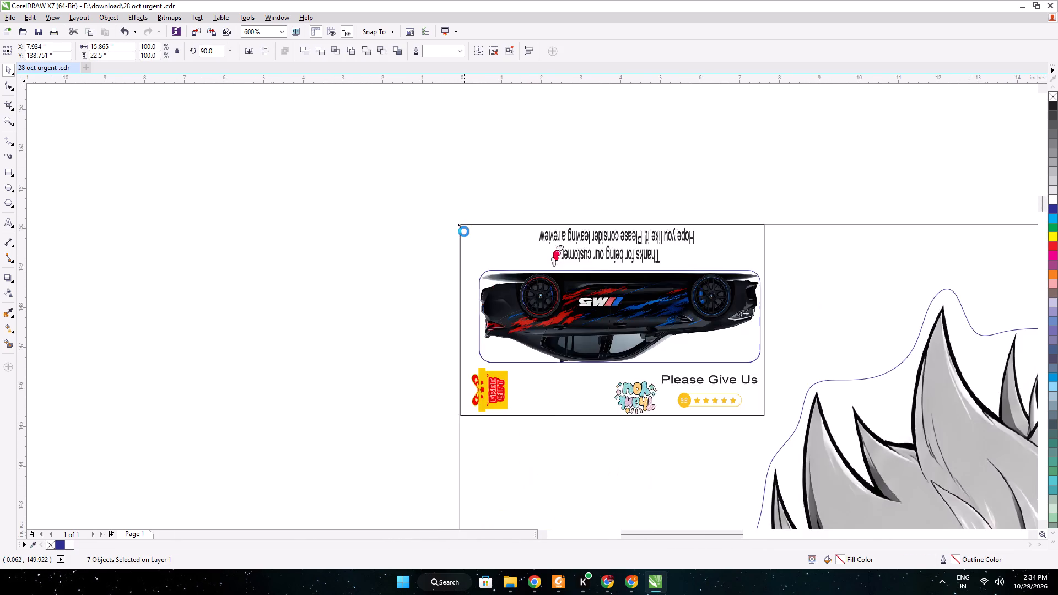
scroll(464, 231, down, 3)
scroll(642, 278, down, 1)
click(732, 313)
Delete the green-cloaked swordsman sticker with its label from above the Radha Krishna staircase sticker.
middle_drag(810, 347, 464, 180)
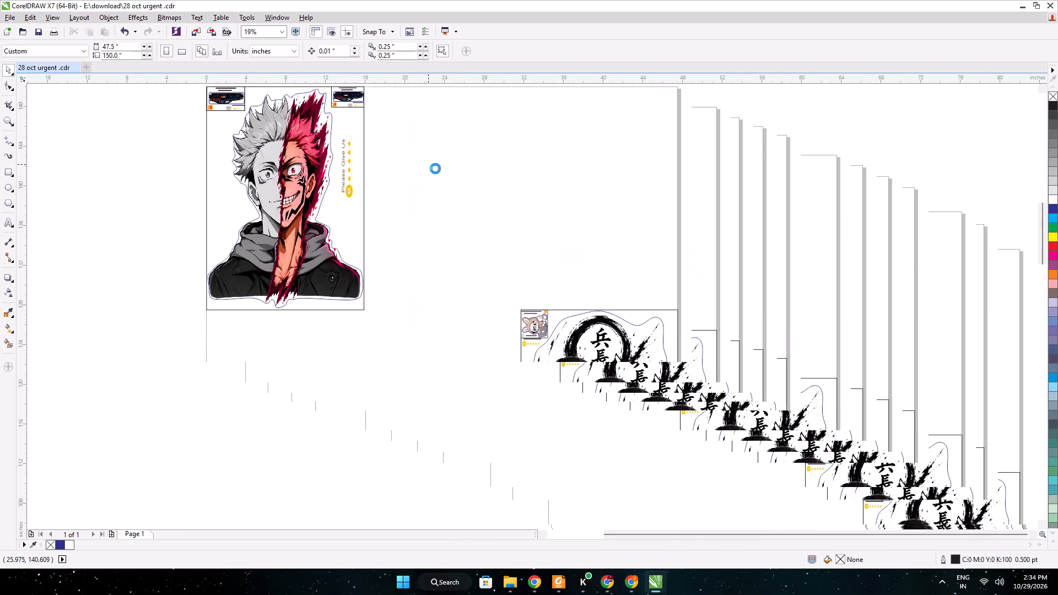
scroll(502, 219, down, 1)
drag(494, 248, 616, 375)
key(Up)
drag(499, 250, 612, 379)
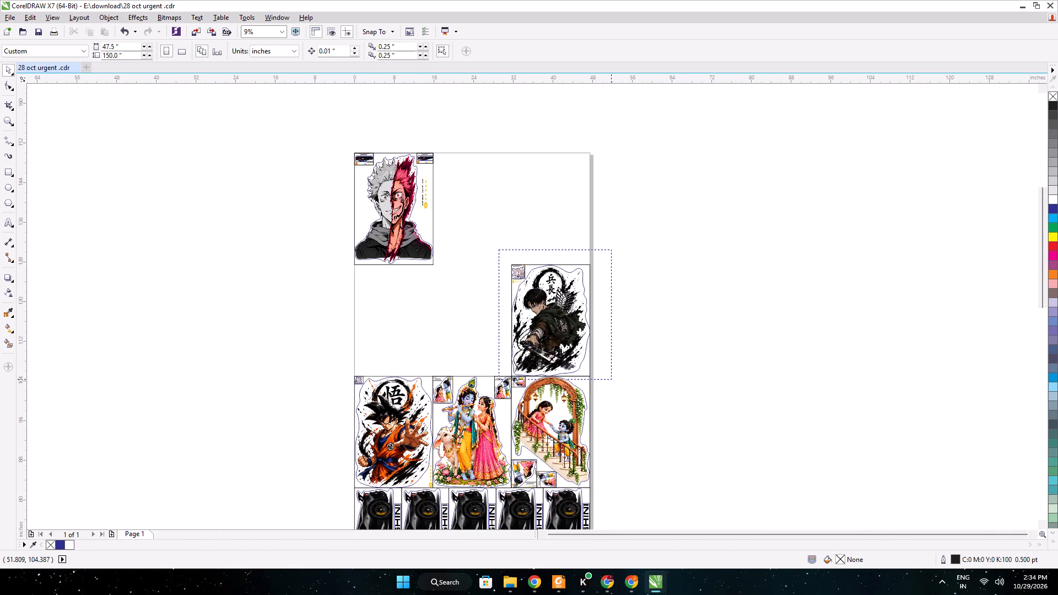
drag(612, 379, 614, 376)
key(Delete)
drag(503, 244, 626, 381)
key(Delete)
Move the Radha Krishna staircase sticker with its labels to the page's top, just right of the half-grey, half-red anime face.
scroll(558, 393, up, 1)
middle_drag(558, 391, 571, 299)
scroll(564, 367, up, 1)
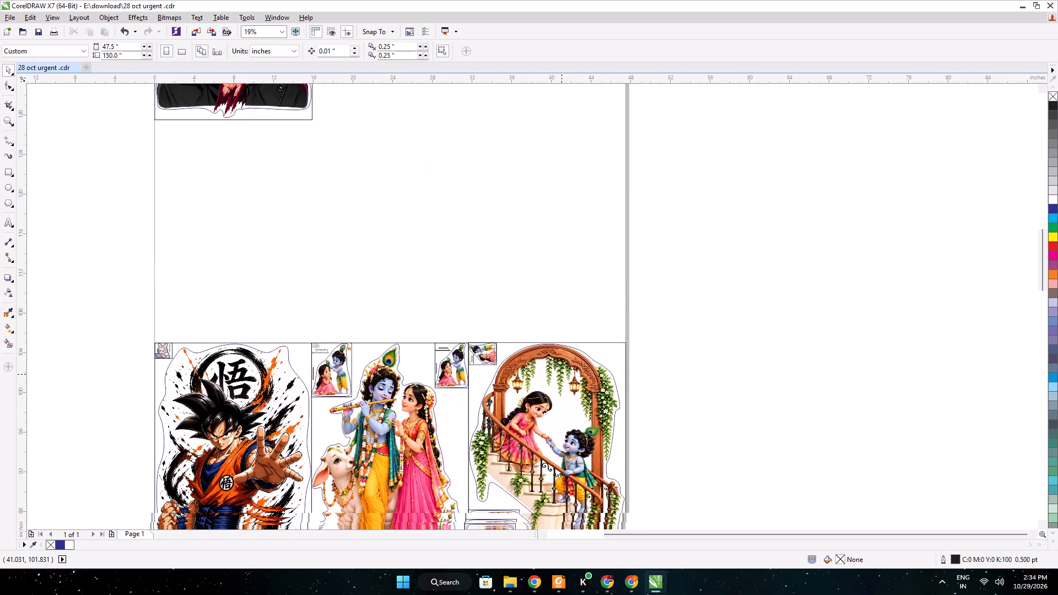
middle_drag(571, 299, 562, 200)
drag(633, 402, 435, 169)
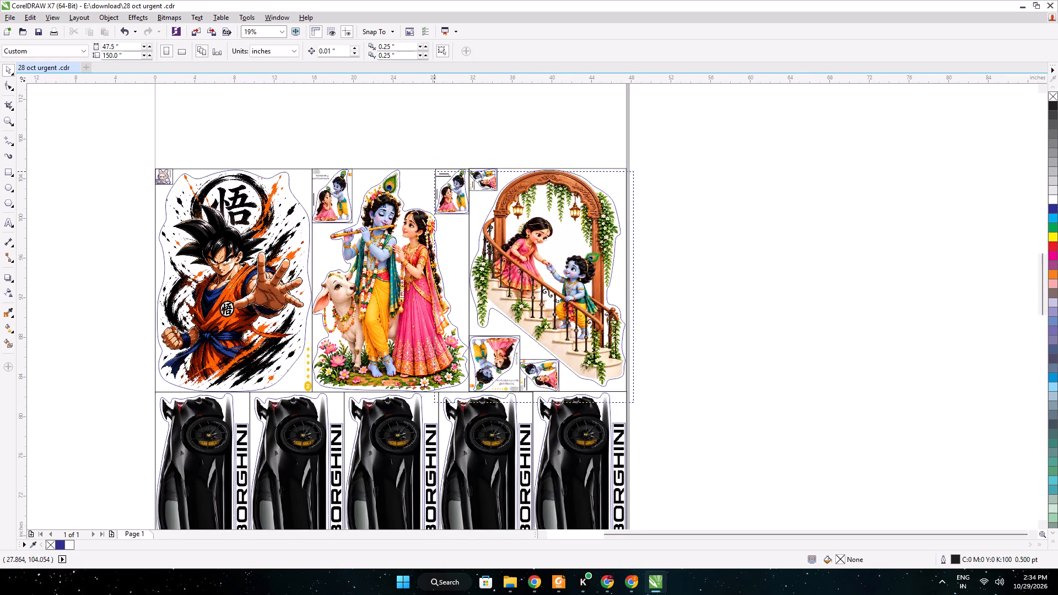
drag(435, 169, 468, 143)
middle_drag(475, 163, 554, 240)
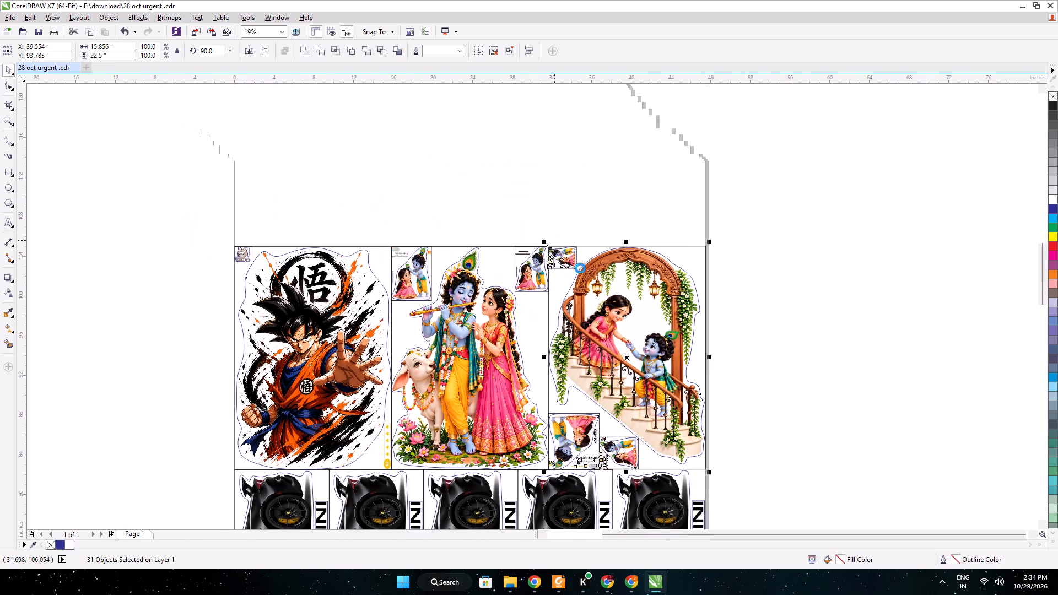
drag(607, 315, 578, 148)
middle_drag(578, 148, 673, 340)
scroll(673, 340, up, 1)
drag(672, 339, 578, 214)
middle_drag(578, 213, 645, 349)
drag(645, 349, 618, 202)
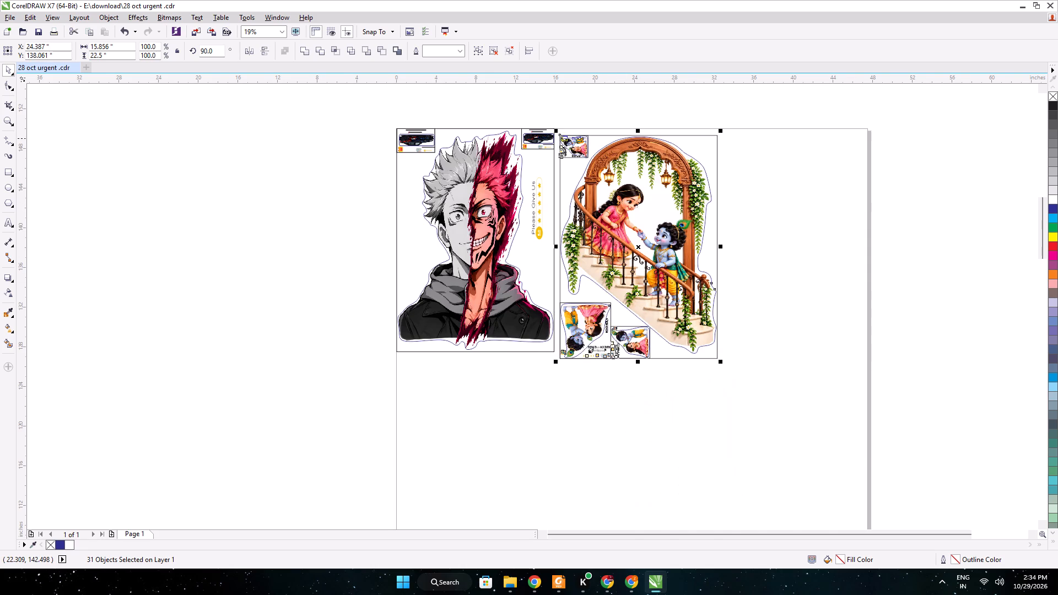
scroll(562, 131, up, 1)
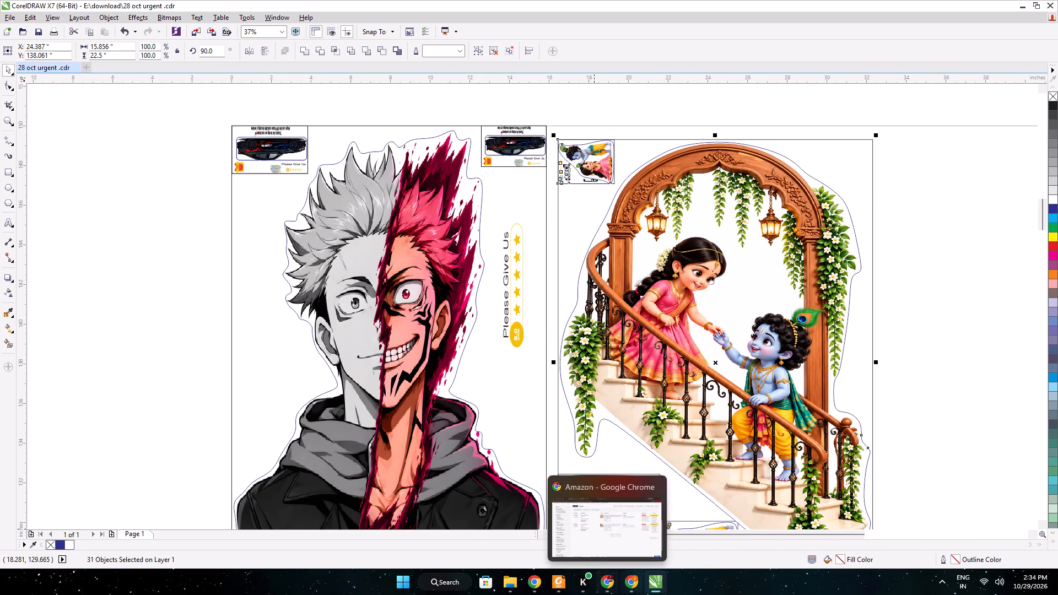
Switch to the Snapdeal seller orders in Chrome and examine the single orders' sticker designs, SKUs and handover dates.
click(629, 586)
scroll(399, 277, up, 10)
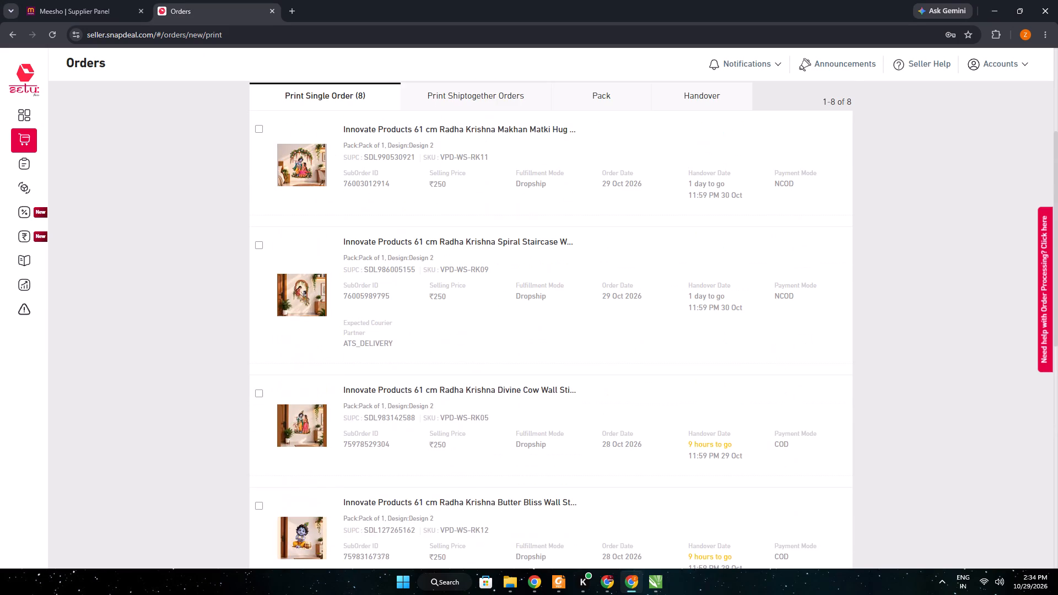
scroll(387, 315, down, 8)
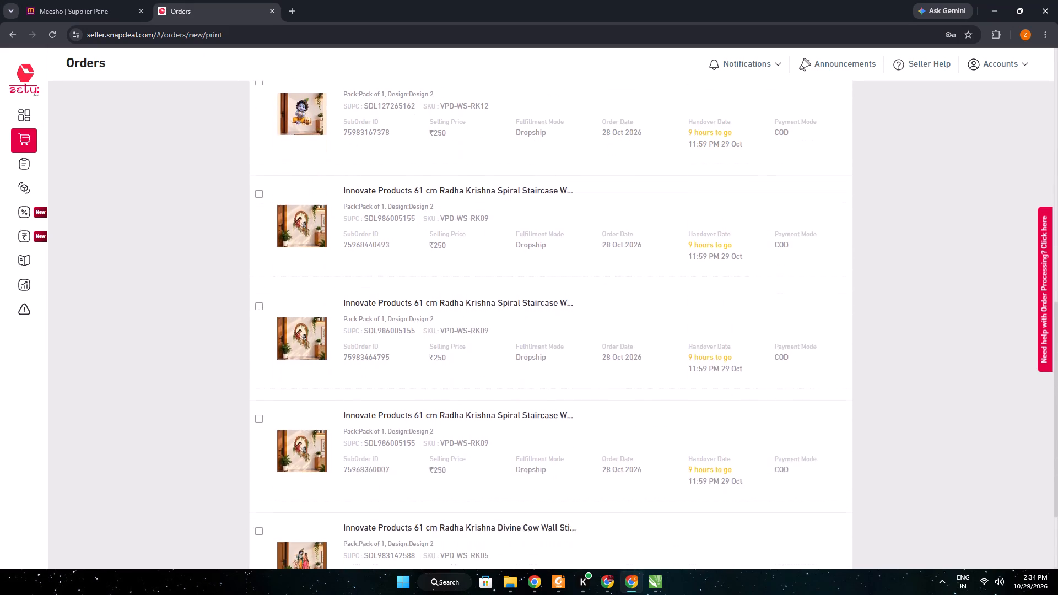